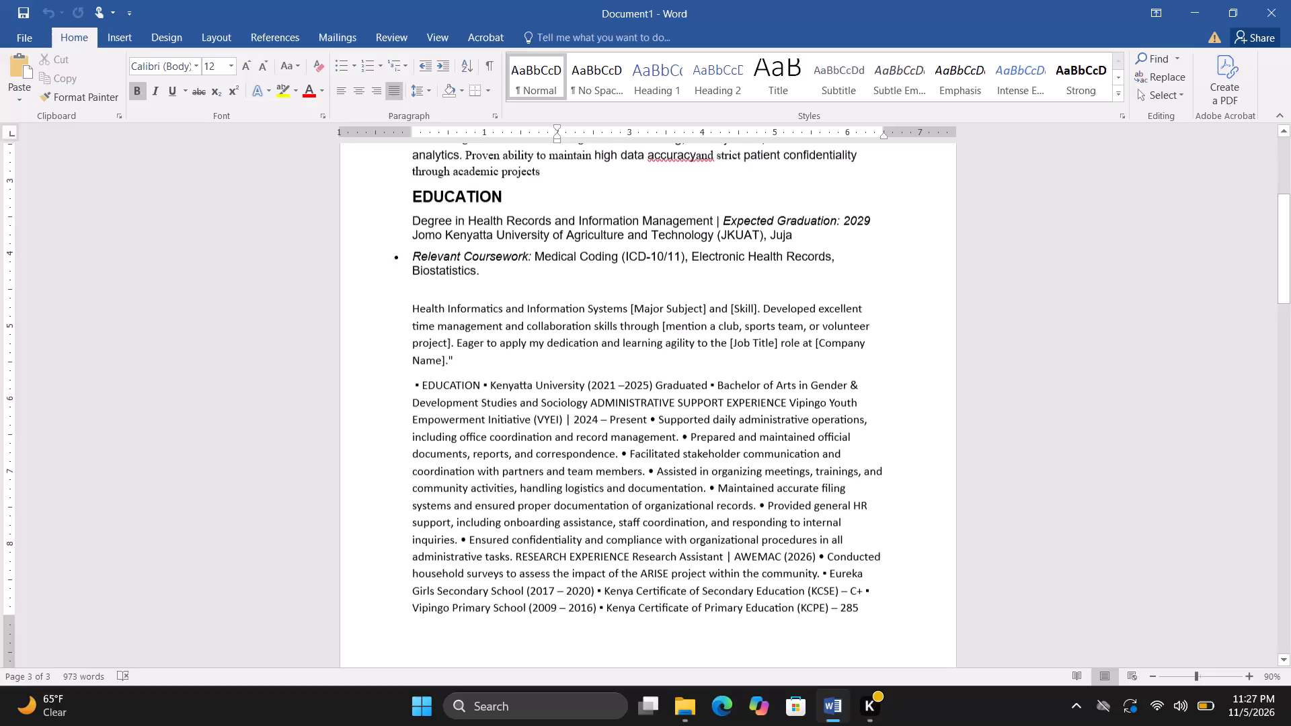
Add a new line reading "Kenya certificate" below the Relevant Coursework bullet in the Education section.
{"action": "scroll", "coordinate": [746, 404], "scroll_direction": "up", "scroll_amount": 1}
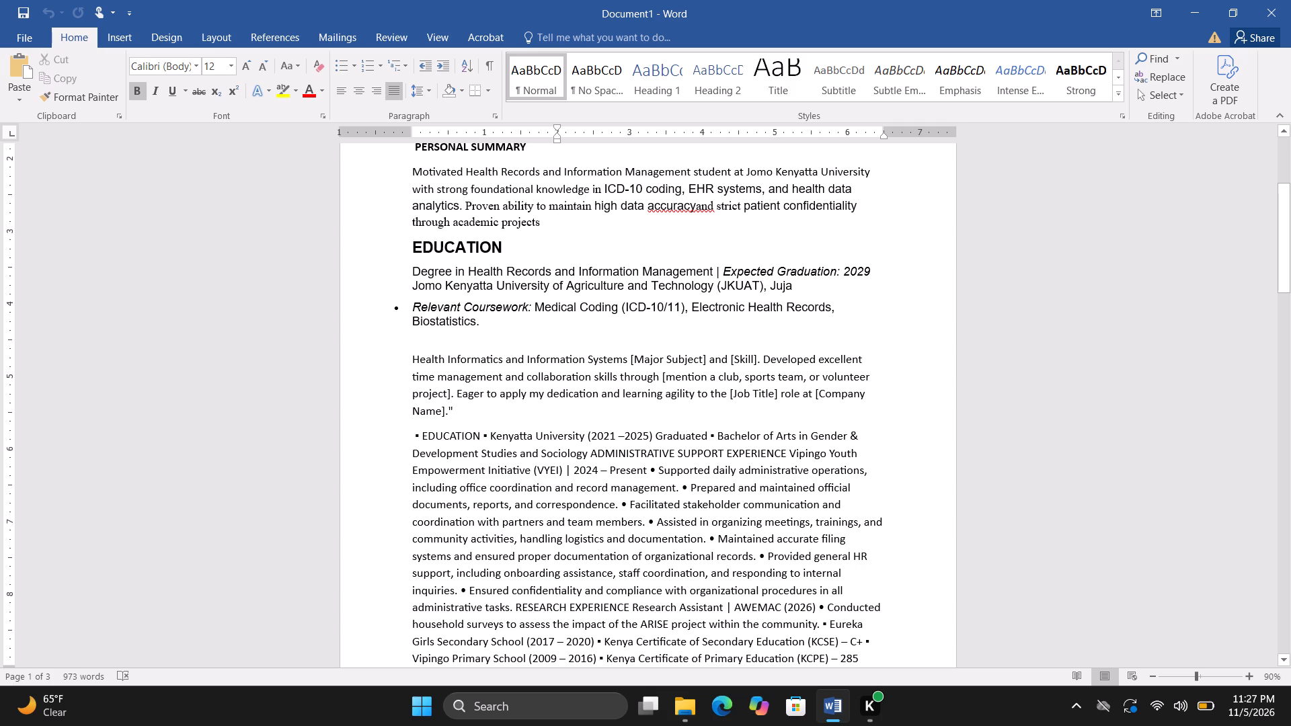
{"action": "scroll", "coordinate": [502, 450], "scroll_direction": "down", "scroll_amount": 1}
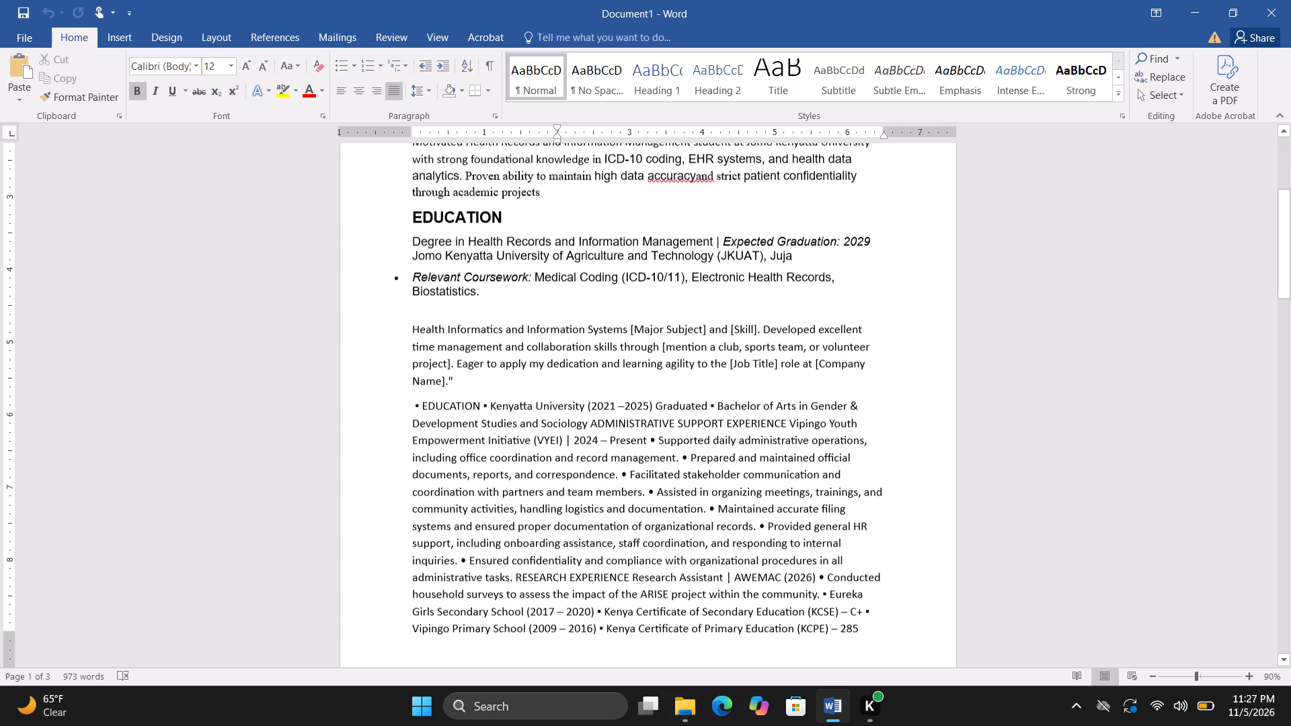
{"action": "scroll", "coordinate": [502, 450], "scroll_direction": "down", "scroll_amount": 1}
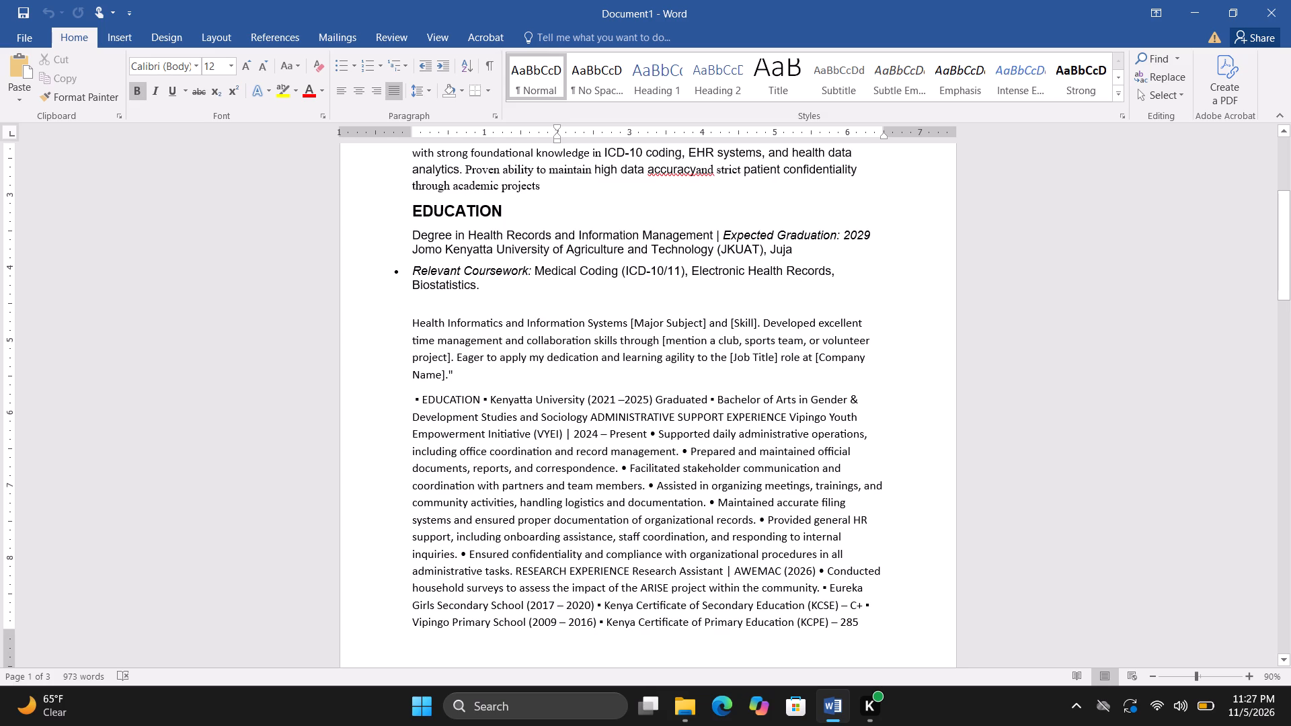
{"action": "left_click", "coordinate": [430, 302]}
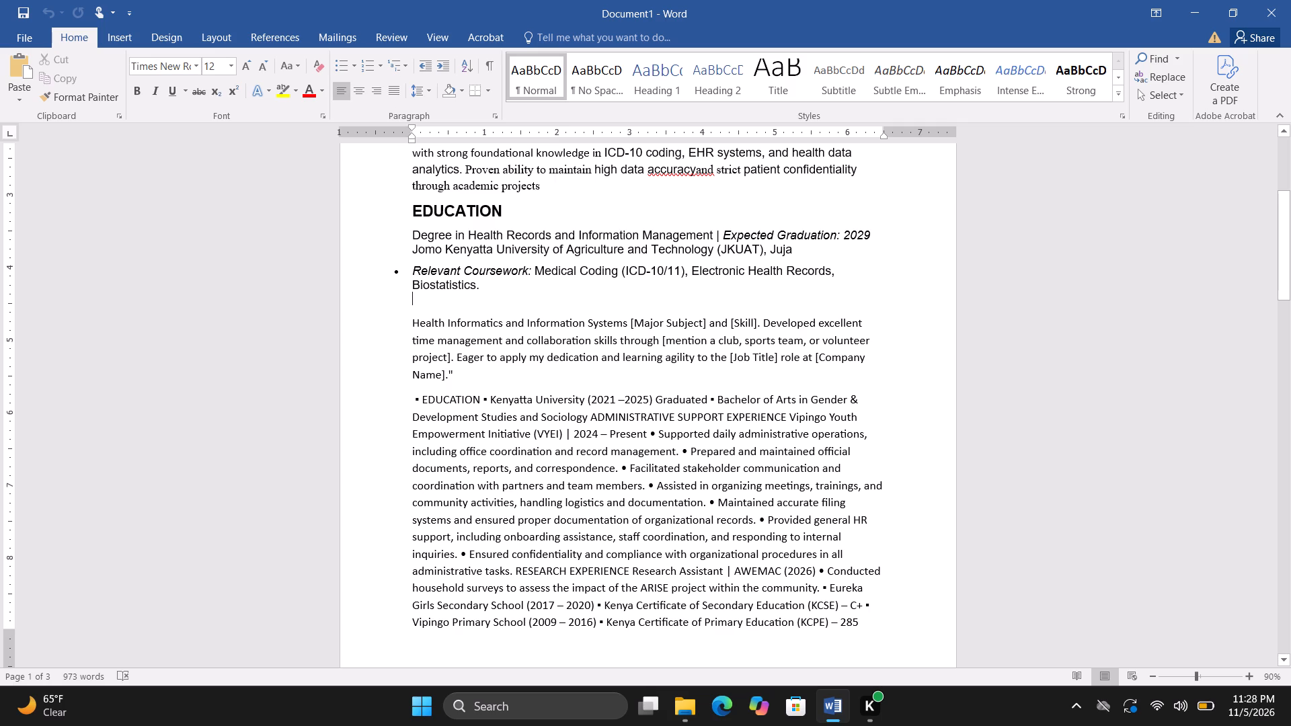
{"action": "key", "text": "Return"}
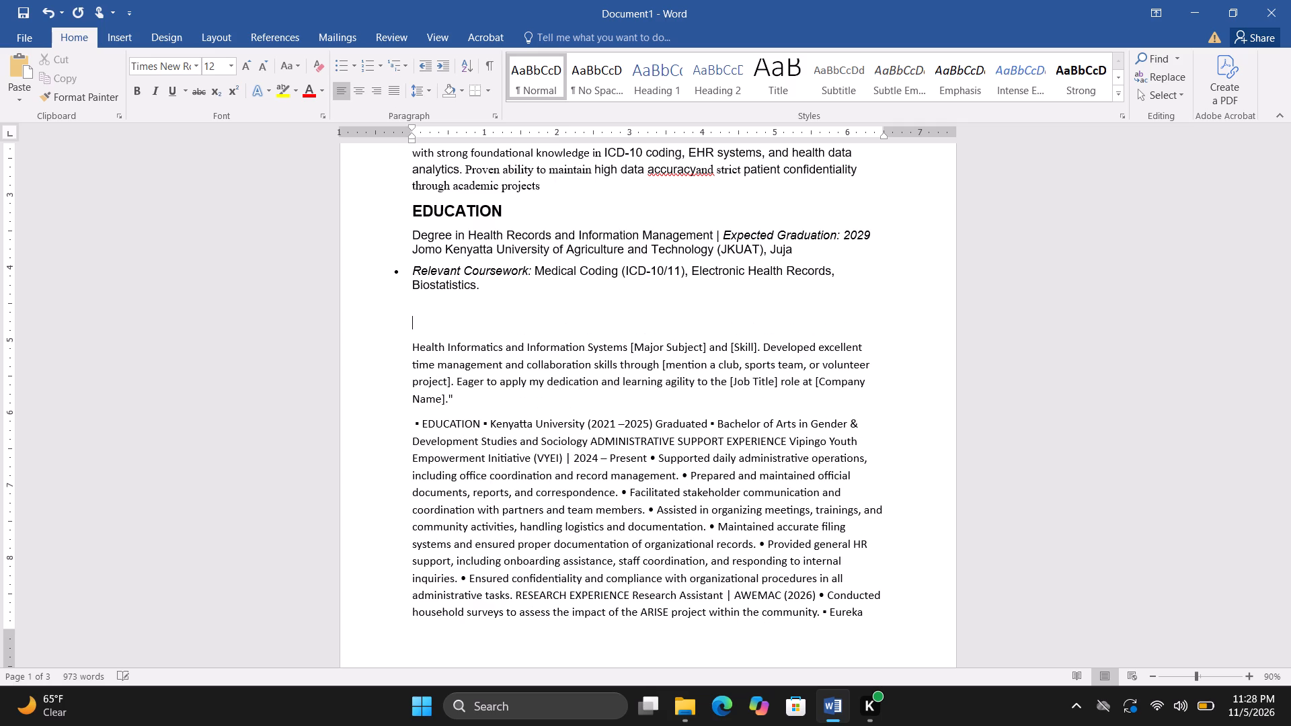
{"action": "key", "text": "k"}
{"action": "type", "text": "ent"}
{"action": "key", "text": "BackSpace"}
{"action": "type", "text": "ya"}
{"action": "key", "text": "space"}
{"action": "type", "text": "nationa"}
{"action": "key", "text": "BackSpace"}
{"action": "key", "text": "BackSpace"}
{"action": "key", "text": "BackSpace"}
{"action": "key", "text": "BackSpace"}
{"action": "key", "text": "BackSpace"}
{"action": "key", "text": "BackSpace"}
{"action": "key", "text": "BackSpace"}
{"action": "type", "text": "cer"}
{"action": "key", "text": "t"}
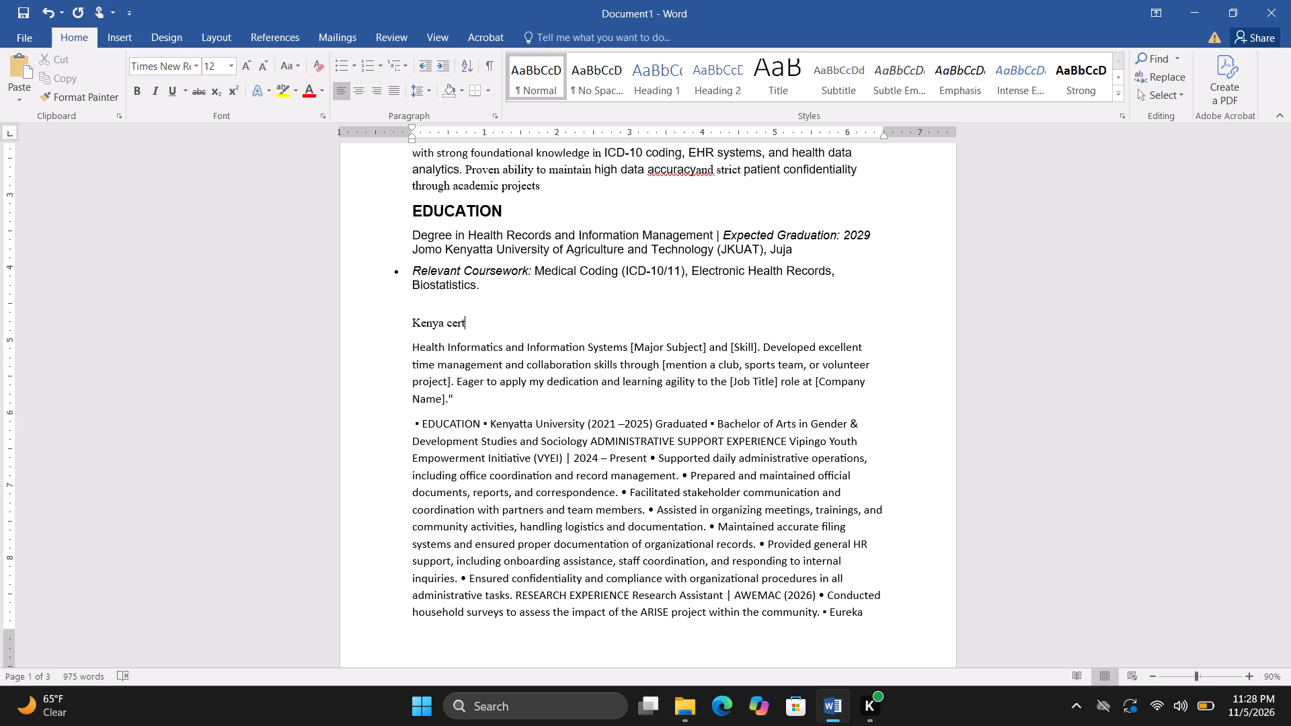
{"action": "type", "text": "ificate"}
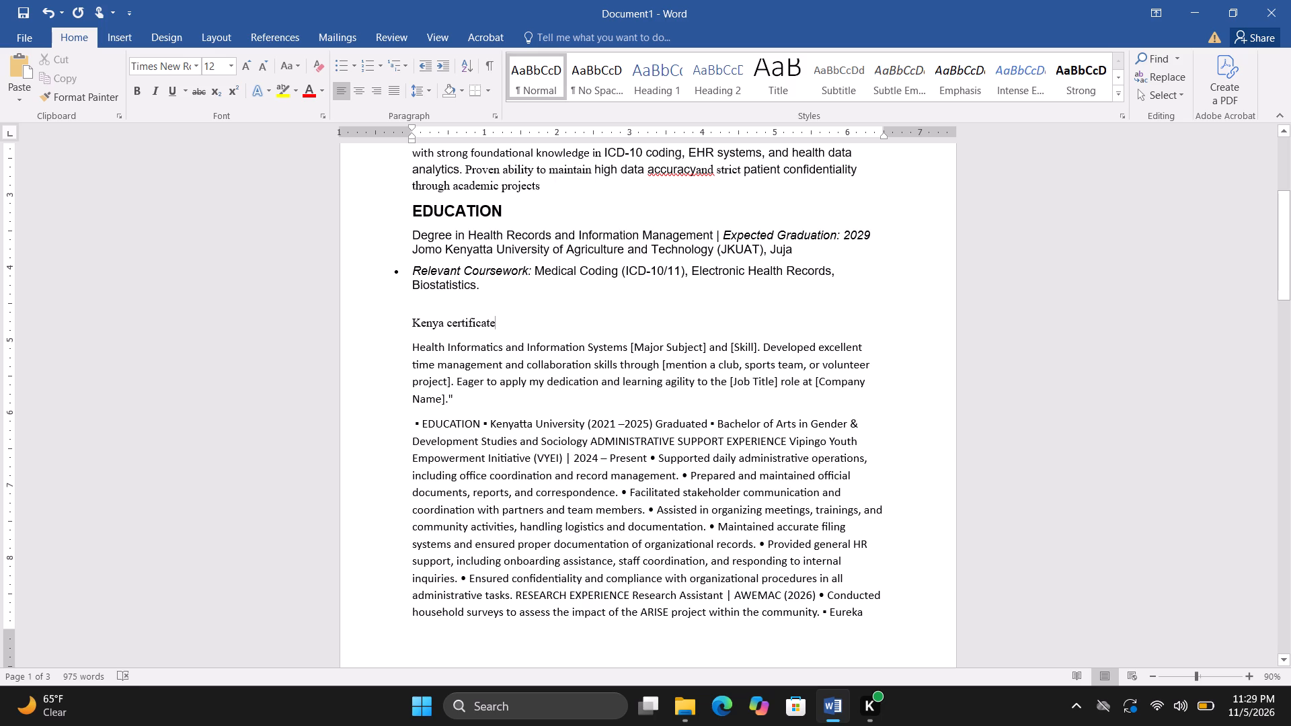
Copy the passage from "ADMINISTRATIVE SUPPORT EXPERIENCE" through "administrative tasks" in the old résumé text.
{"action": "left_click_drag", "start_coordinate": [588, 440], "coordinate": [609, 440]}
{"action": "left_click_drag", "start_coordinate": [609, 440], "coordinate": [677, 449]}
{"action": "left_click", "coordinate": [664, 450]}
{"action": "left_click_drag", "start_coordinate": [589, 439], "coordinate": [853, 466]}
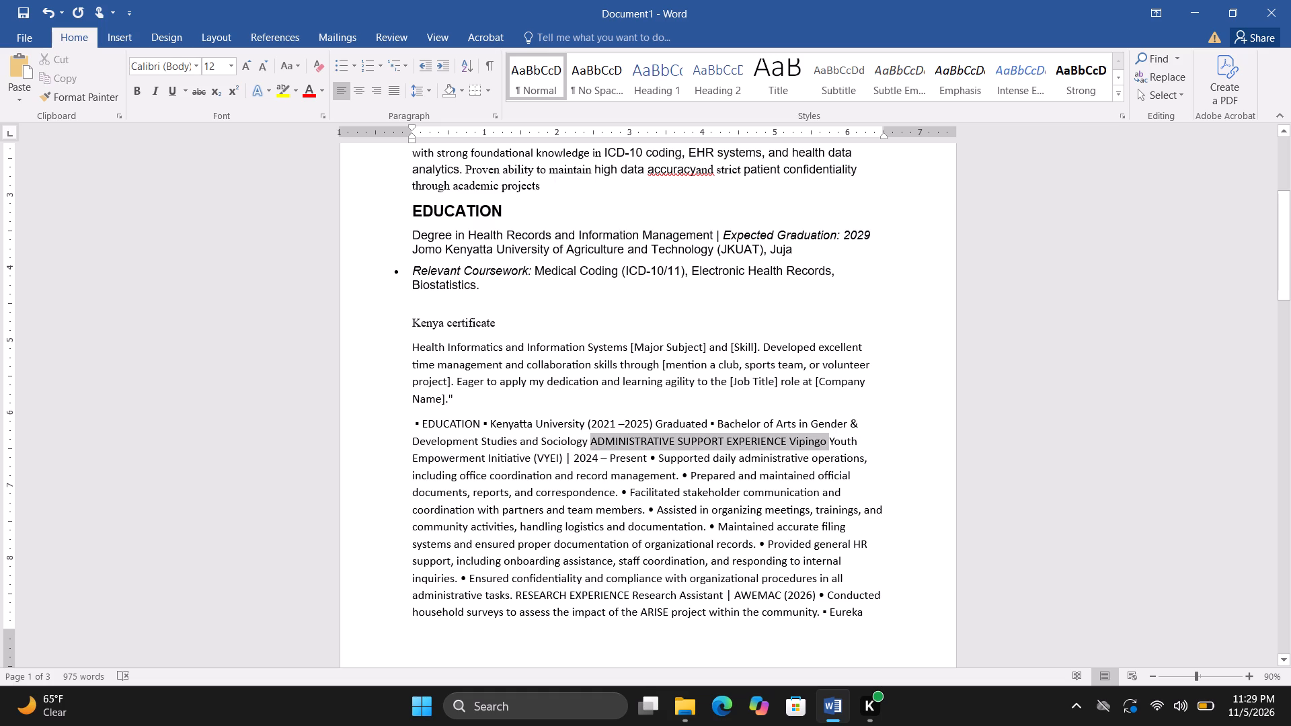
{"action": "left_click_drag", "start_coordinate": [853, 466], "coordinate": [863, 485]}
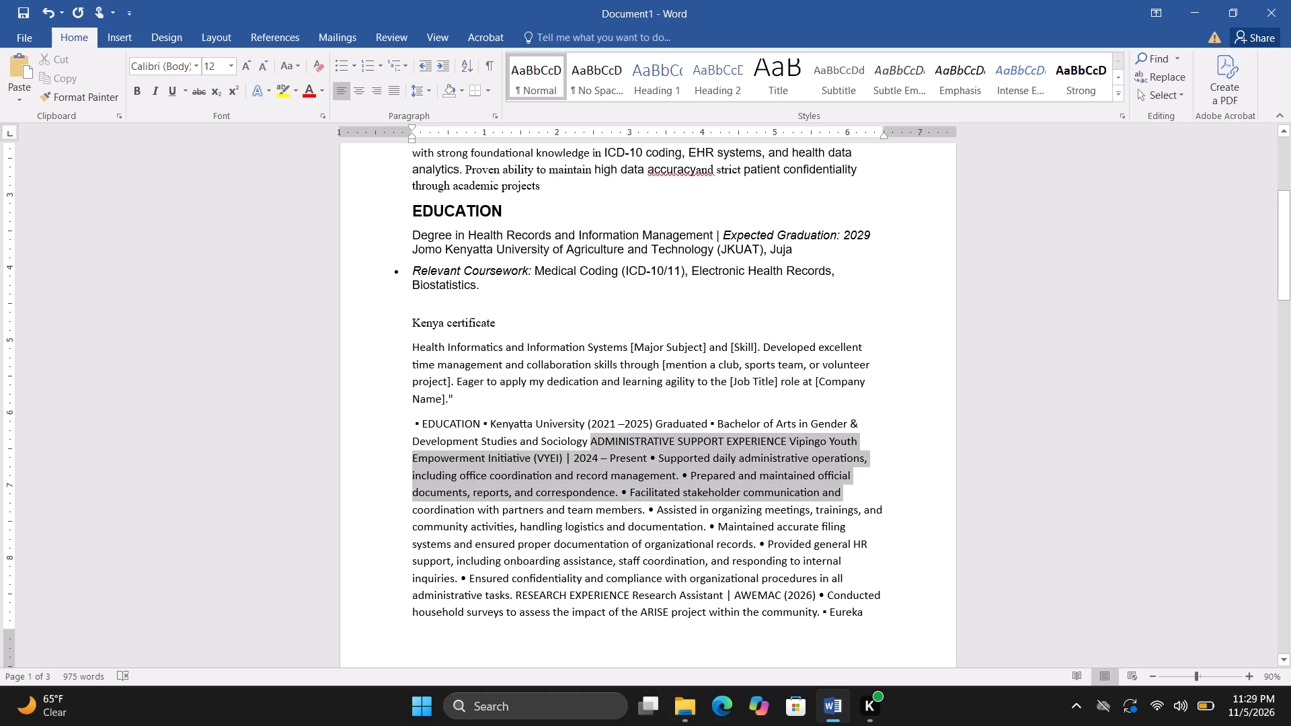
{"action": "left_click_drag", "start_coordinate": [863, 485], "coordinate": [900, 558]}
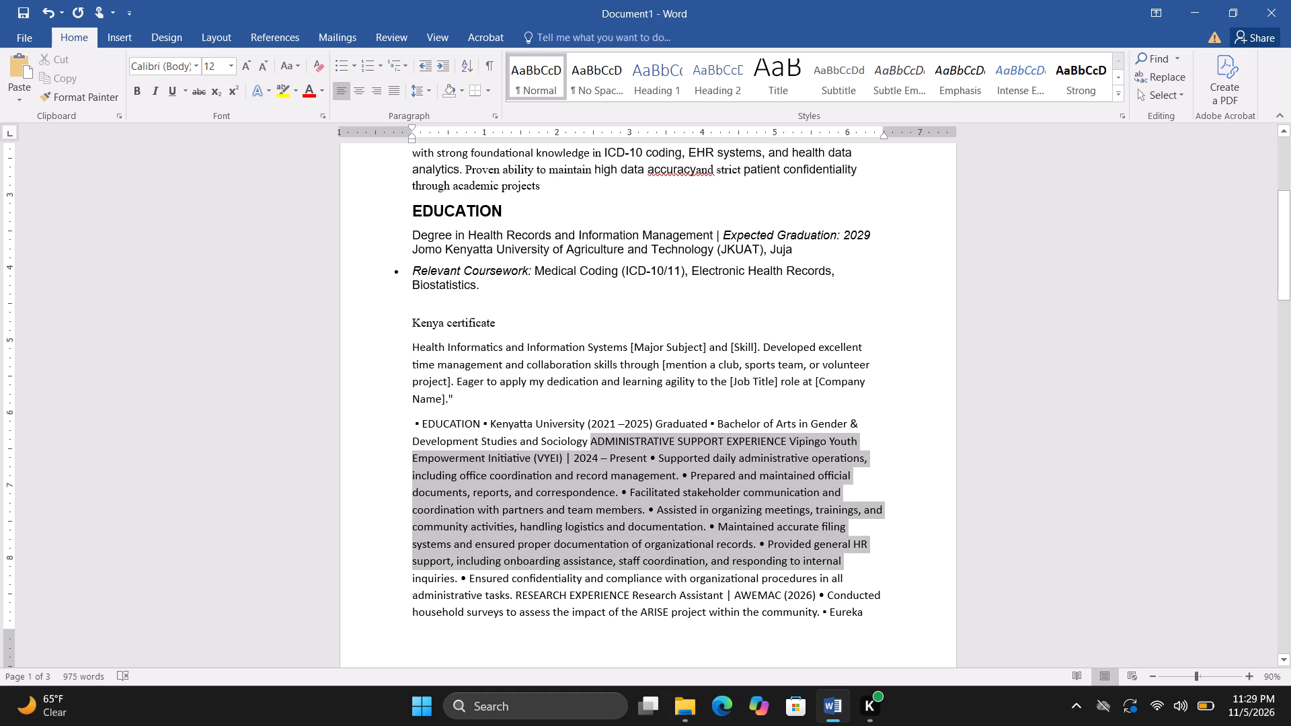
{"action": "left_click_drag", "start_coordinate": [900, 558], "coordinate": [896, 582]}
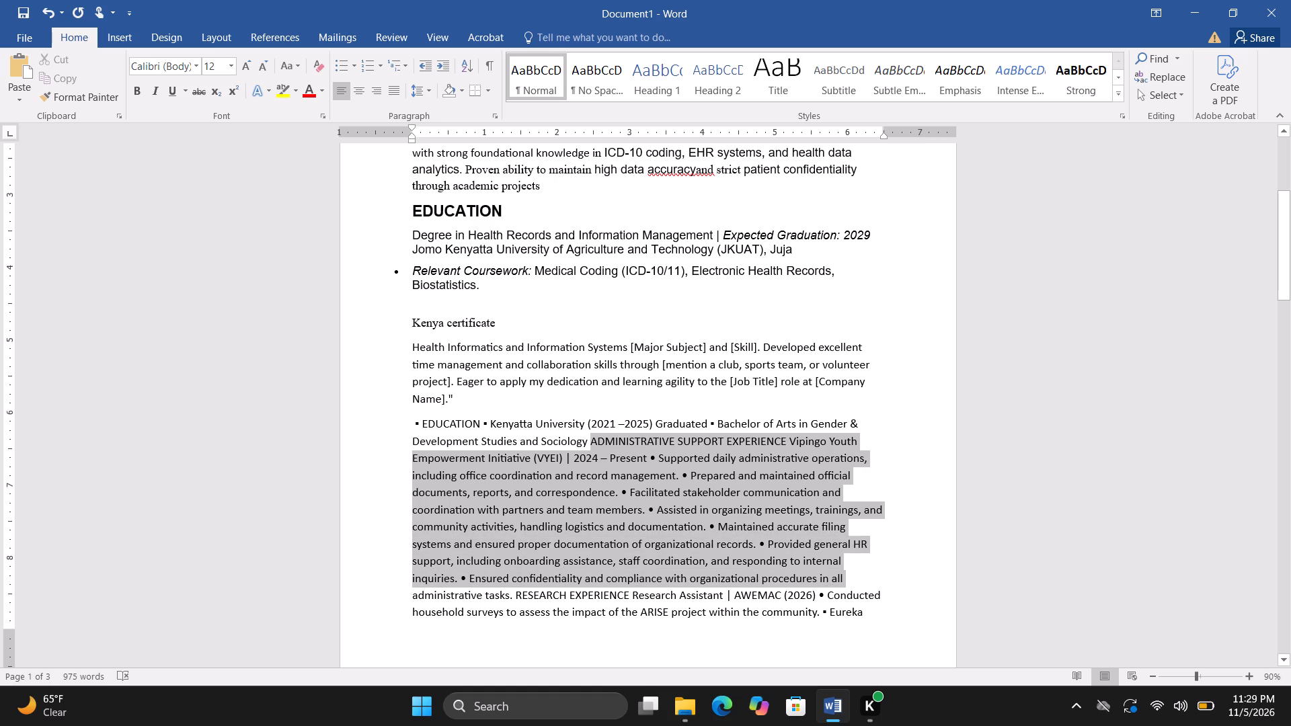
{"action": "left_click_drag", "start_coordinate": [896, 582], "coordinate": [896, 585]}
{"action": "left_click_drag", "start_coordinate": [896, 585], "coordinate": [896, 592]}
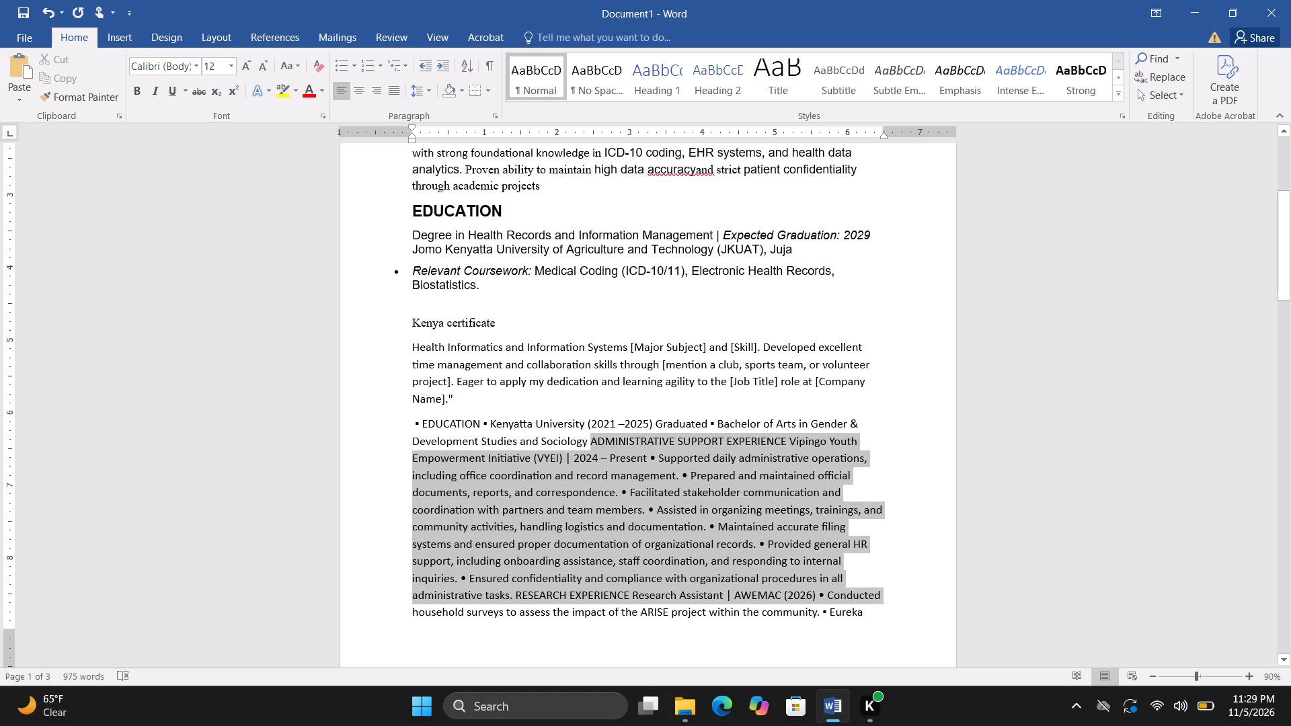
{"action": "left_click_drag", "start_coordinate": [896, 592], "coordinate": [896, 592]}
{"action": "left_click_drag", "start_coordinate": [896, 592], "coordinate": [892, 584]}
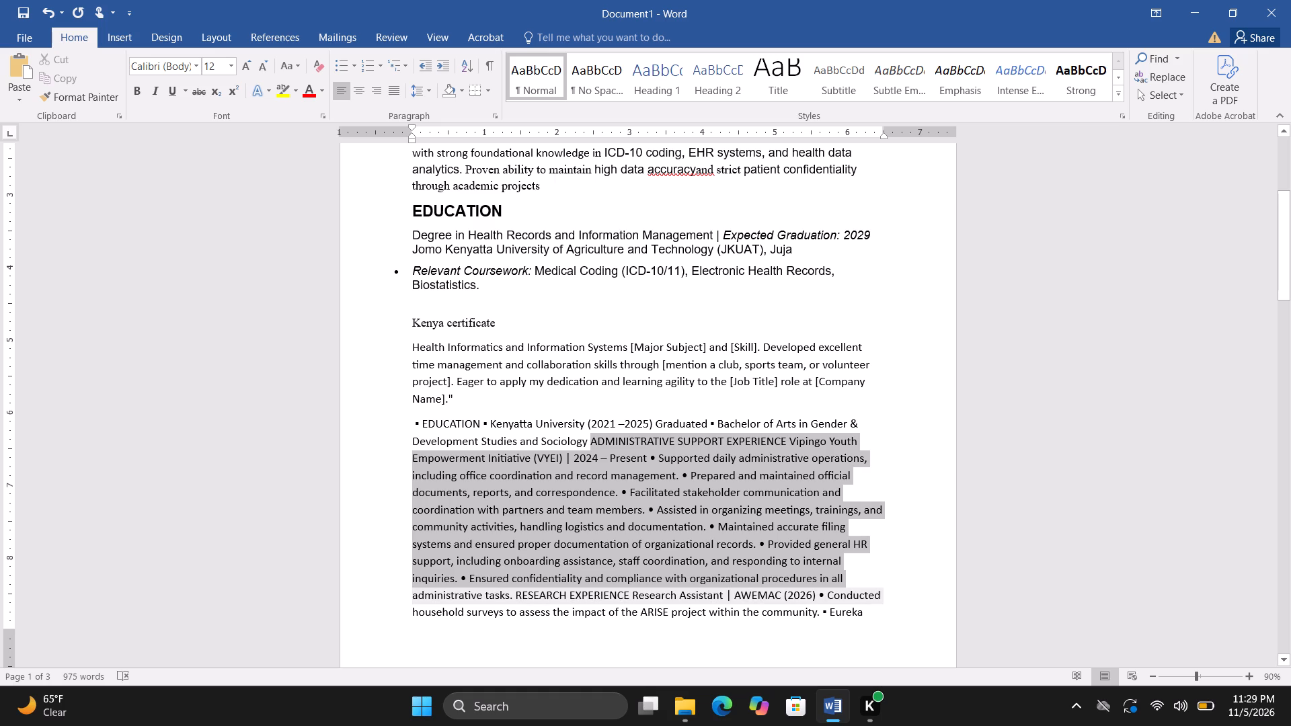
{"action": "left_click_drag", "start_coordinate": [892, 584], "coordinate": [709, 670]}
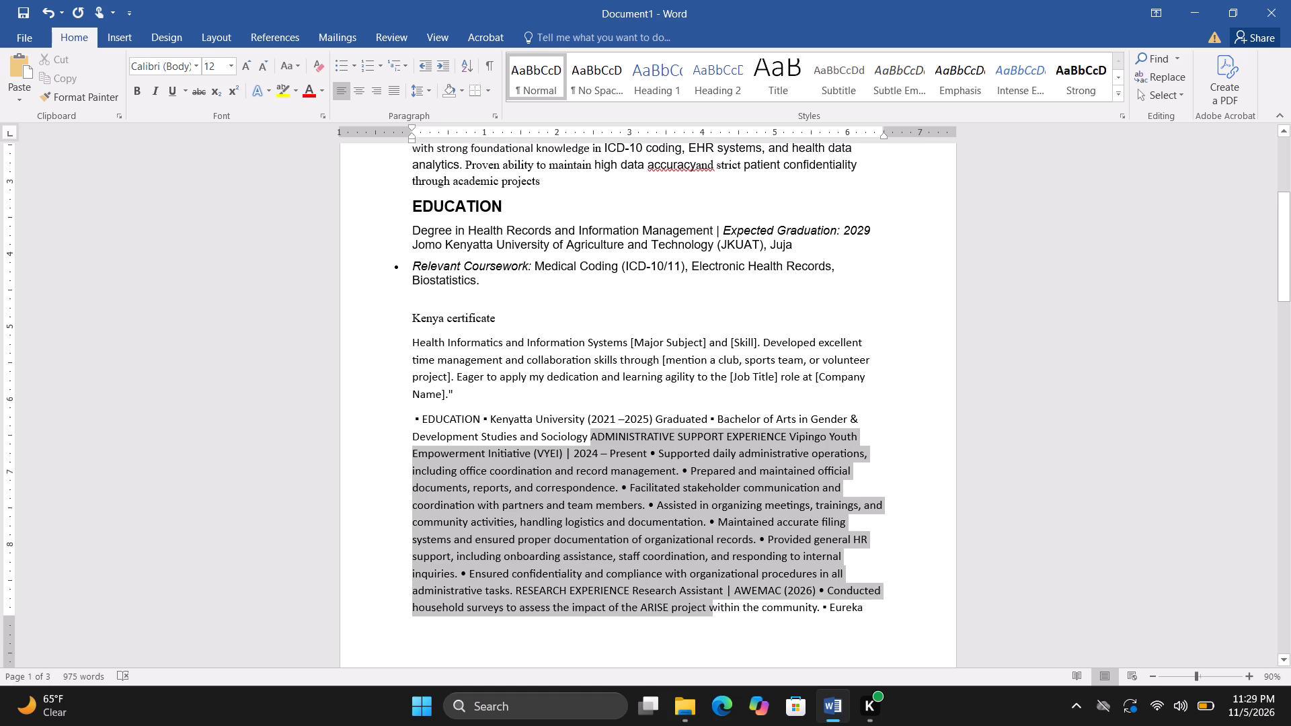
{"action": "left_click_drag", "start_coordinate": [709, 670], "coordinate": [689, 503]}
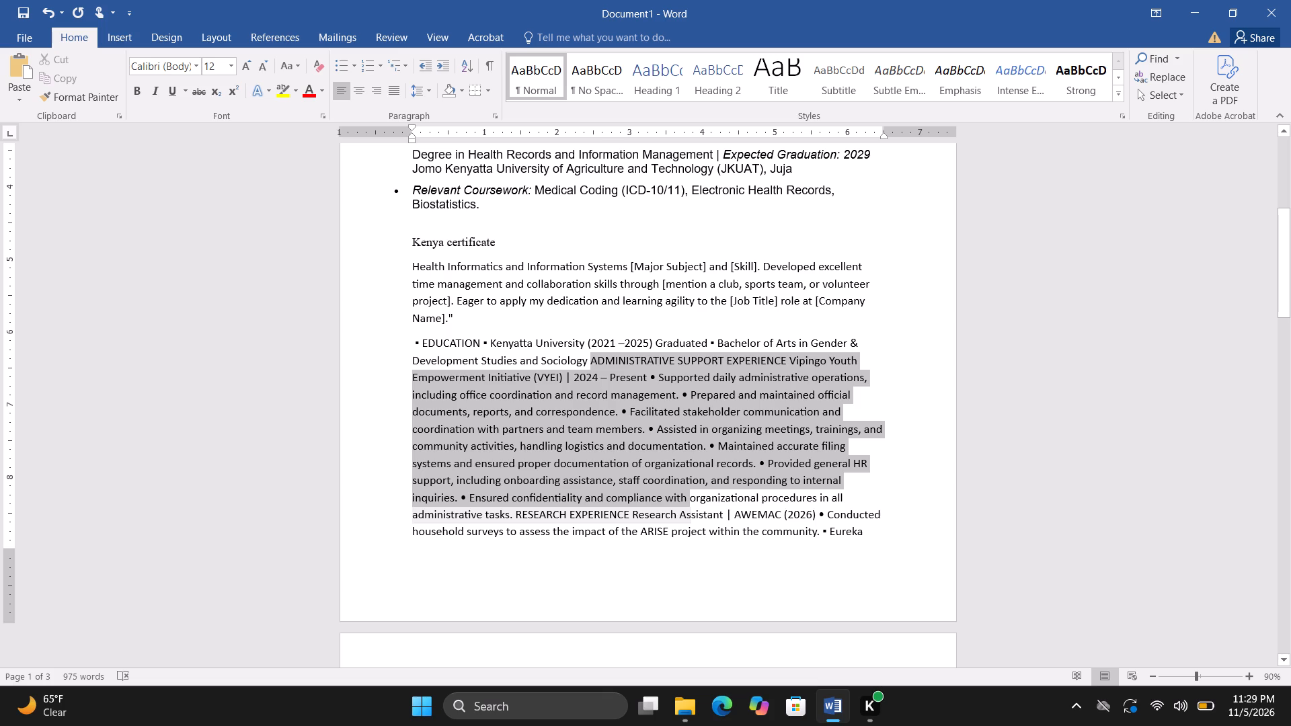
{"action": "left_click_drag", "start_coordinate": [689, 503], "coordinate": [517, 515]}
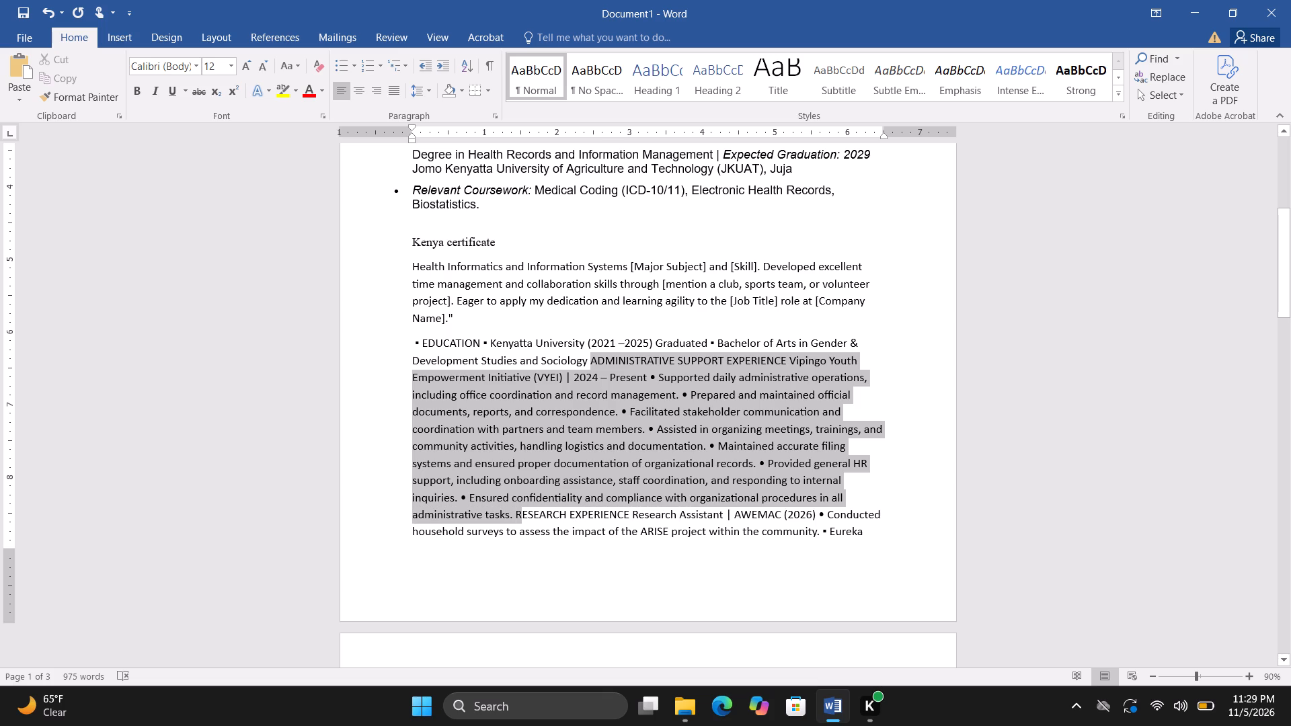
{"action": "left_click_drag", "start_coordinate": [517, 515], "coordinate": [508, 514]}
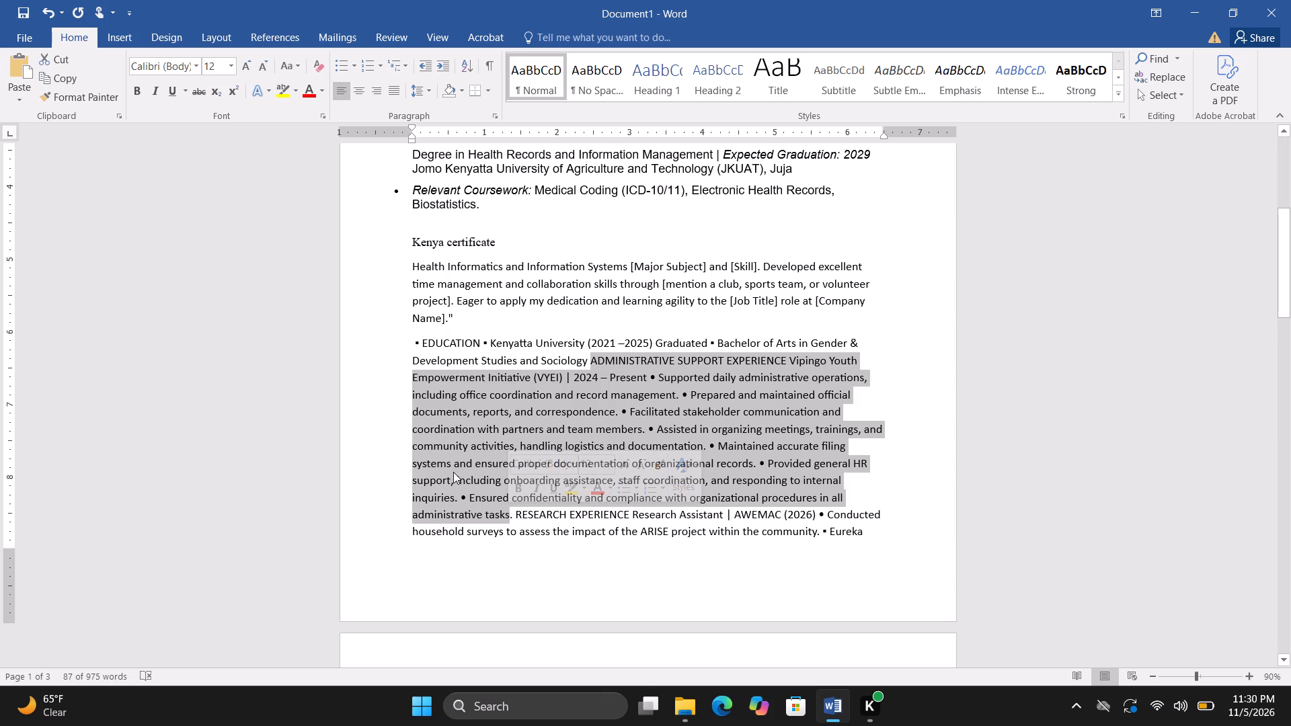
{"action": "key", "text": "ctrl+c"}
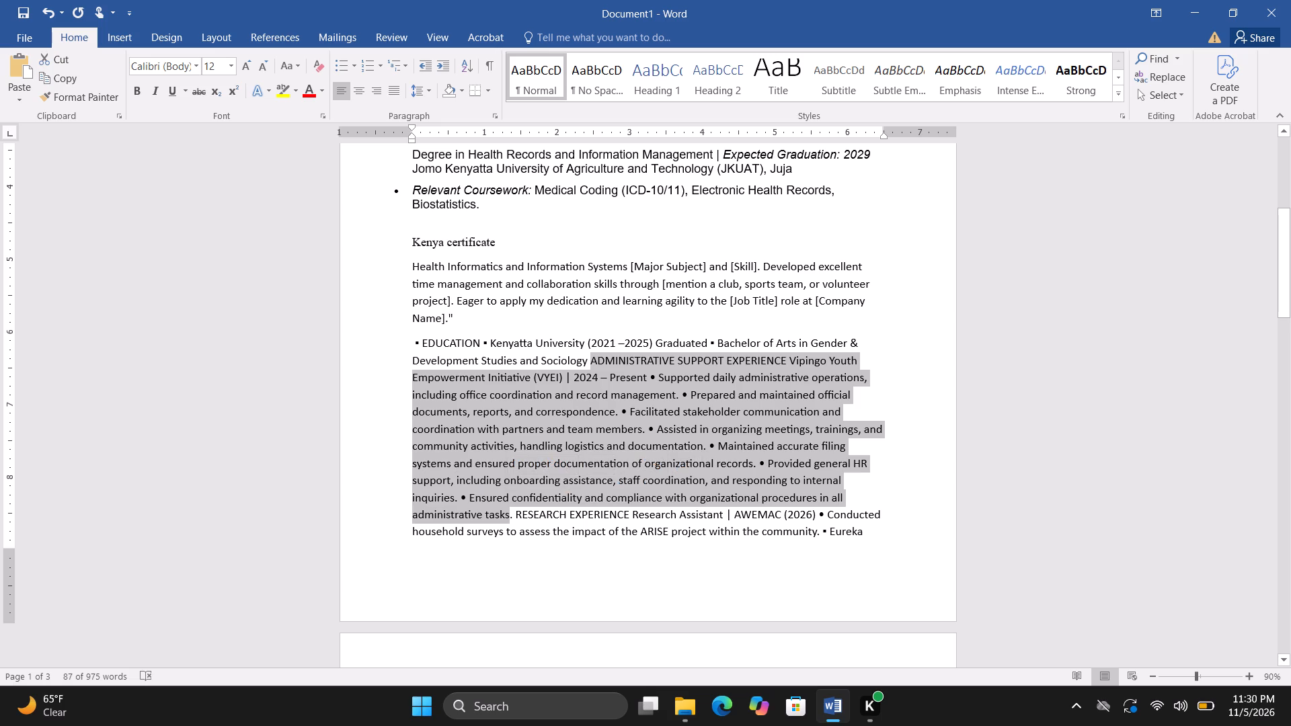
Cut the "Kenya certificate" line together with the placeholder paragraph running from "Health Informatics and Information Systems" to "[Company Name].".
{"action": "left_click", "coordinate": [484, 220]}
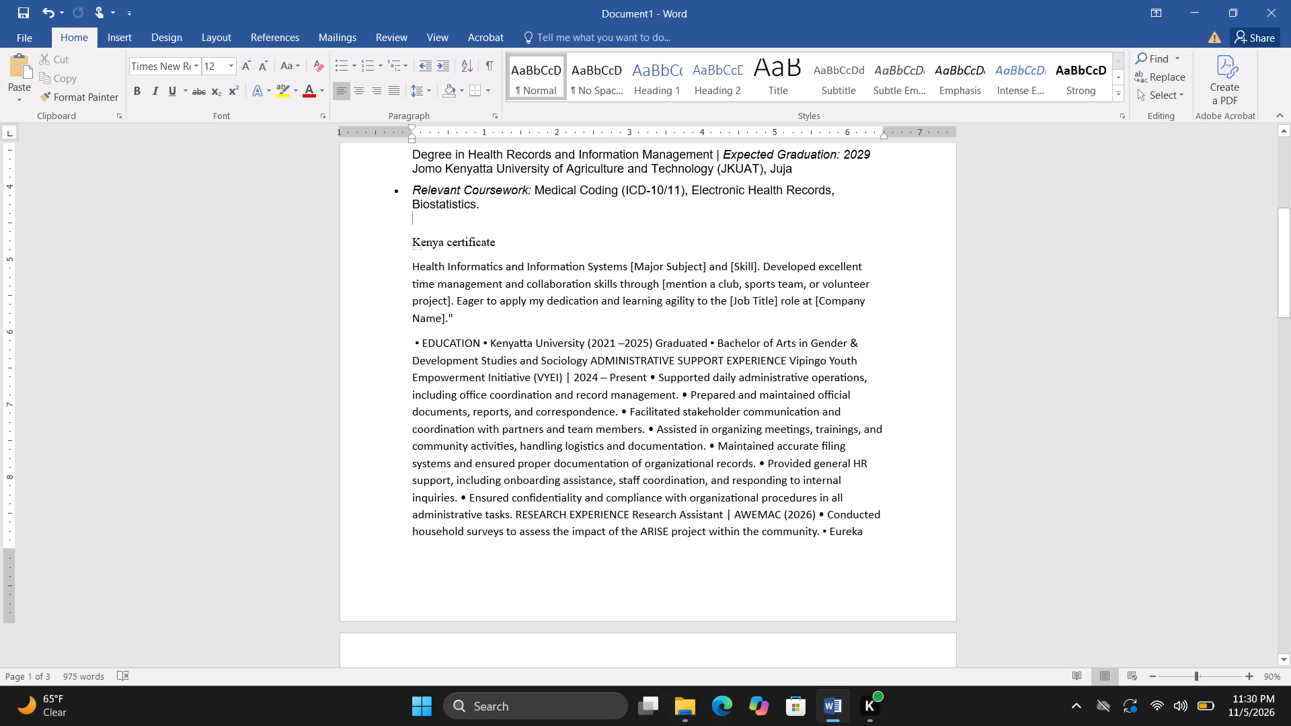
{"action": "left_click_drag", "start_coordinate": [412, 239], "coordinate": [810, 300]}
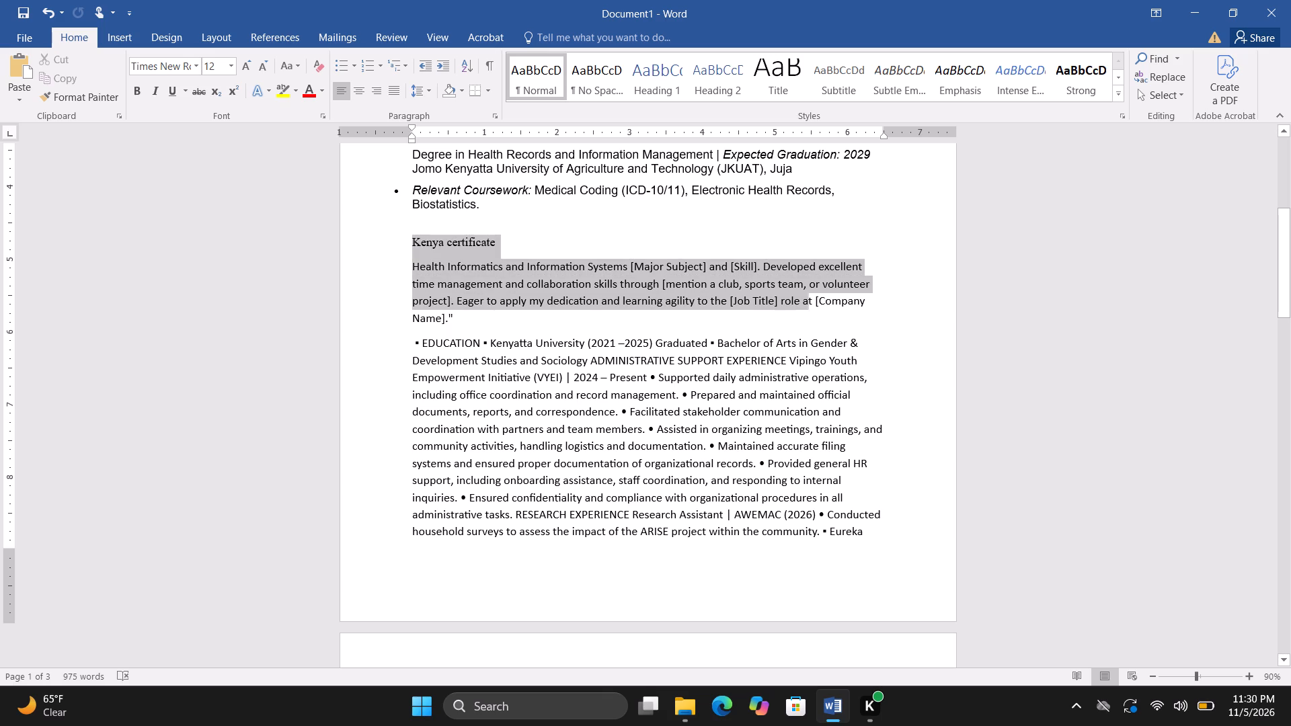
{"action": "left_click_drag", "start_coordinate": [810, 300], "coordinate": [848, 317]}
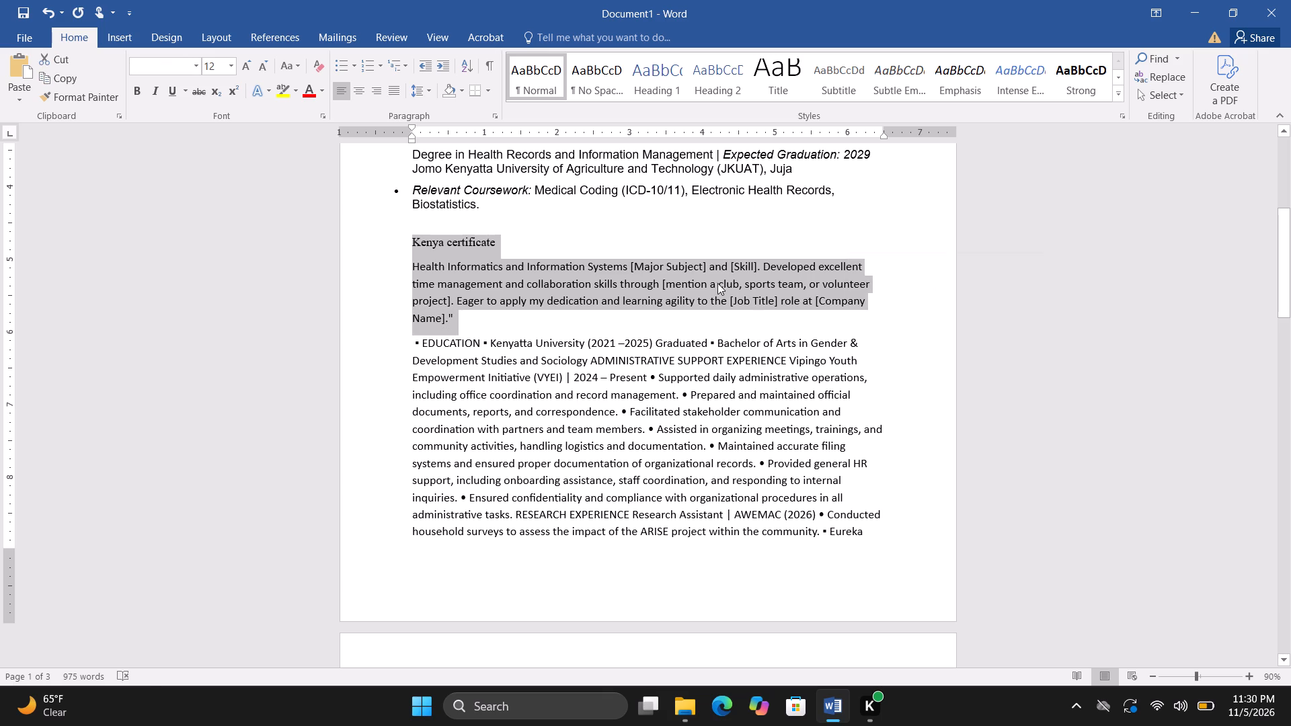
{"action": "right_click", "coordinate": [711, 283]}
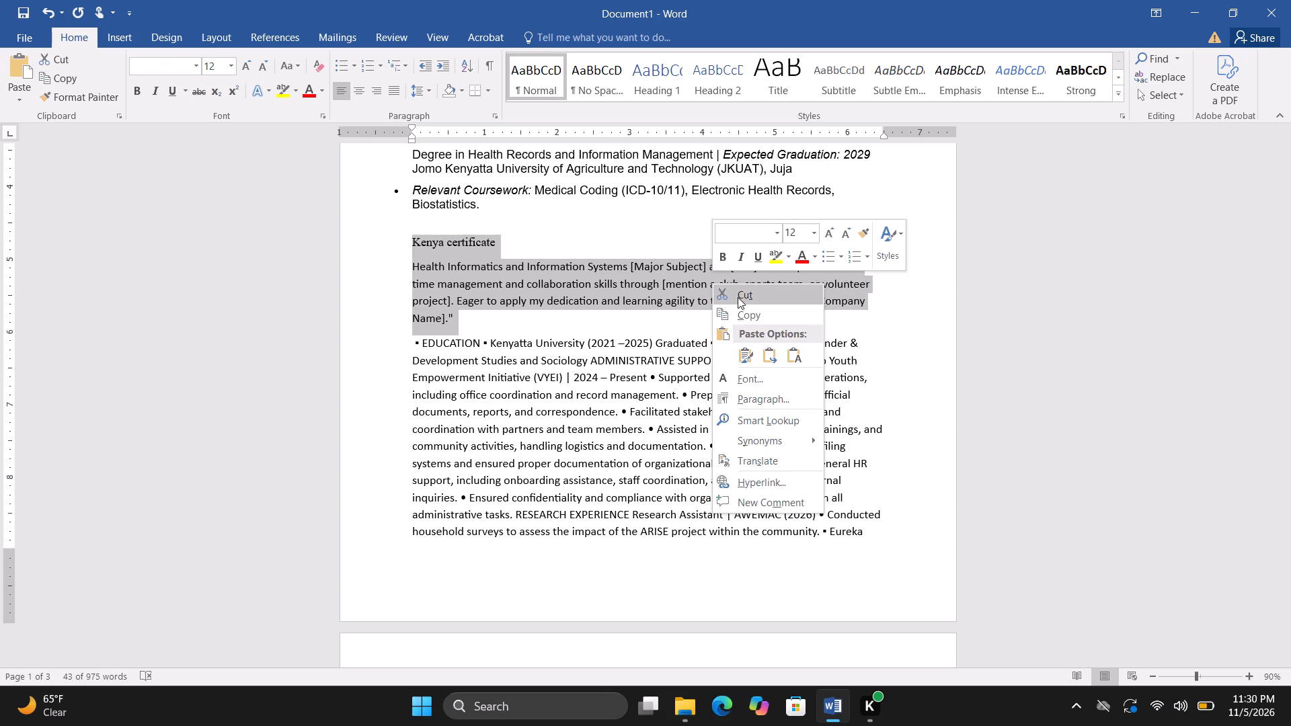
{"action": "left_click", "coordinate": [741, 297]}
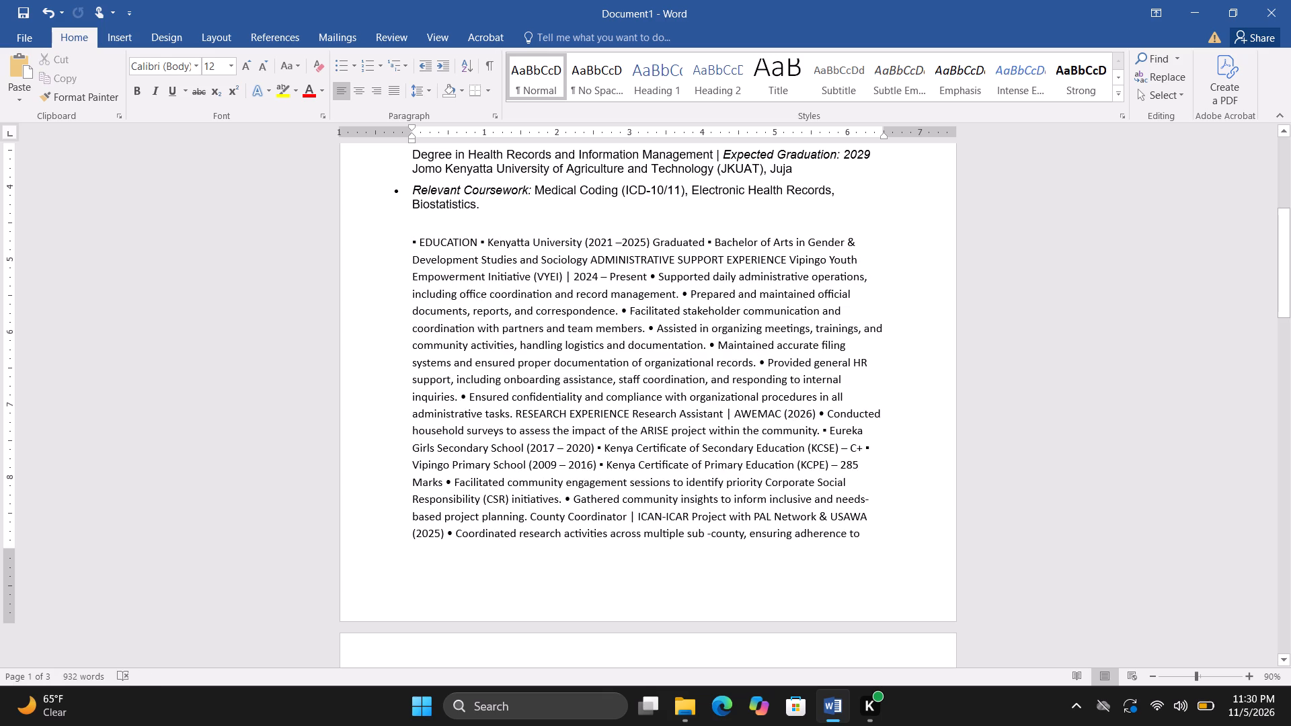
Insert an empty line without a bullet below the Relevant Coursework entry in the Education section.
{"action": "scroll", "coordinate": [510, 213], "scroll_direction": "up", "scroll_amount": 1}
{"action": "left_click", "coordinate": [482, 307]}
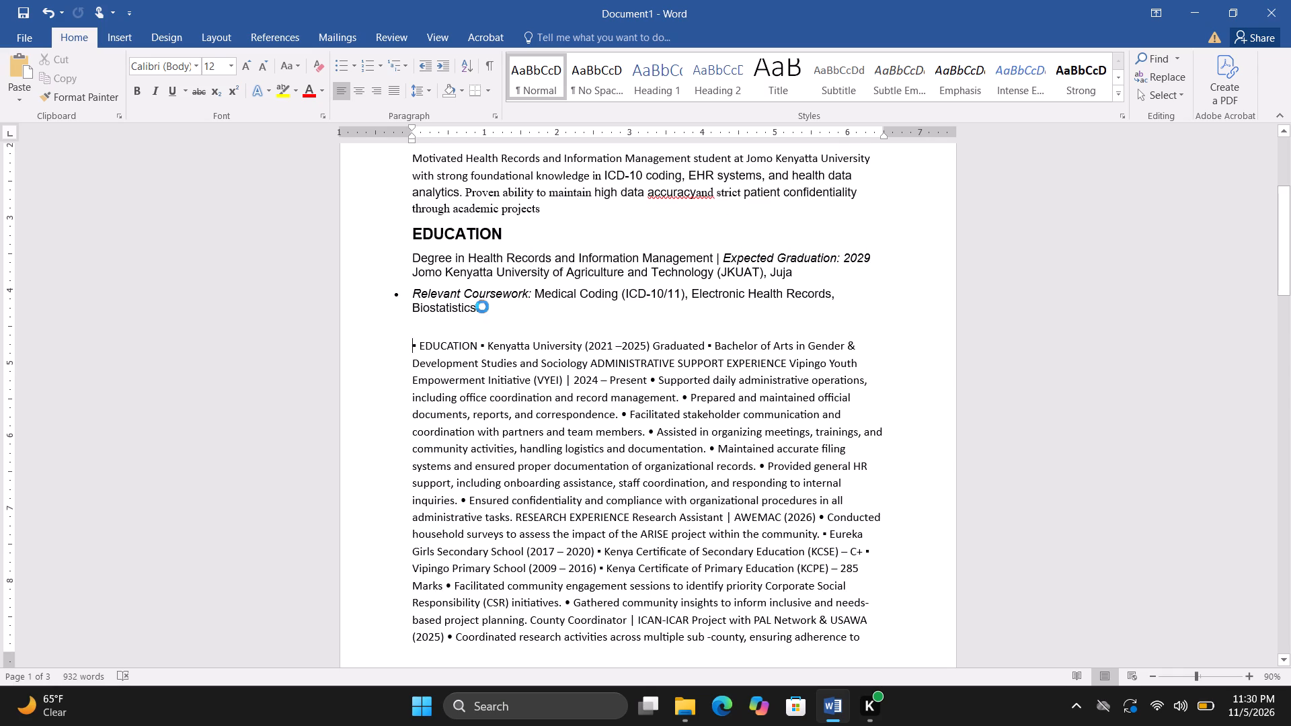
{"action": "key", "text": "Return"}
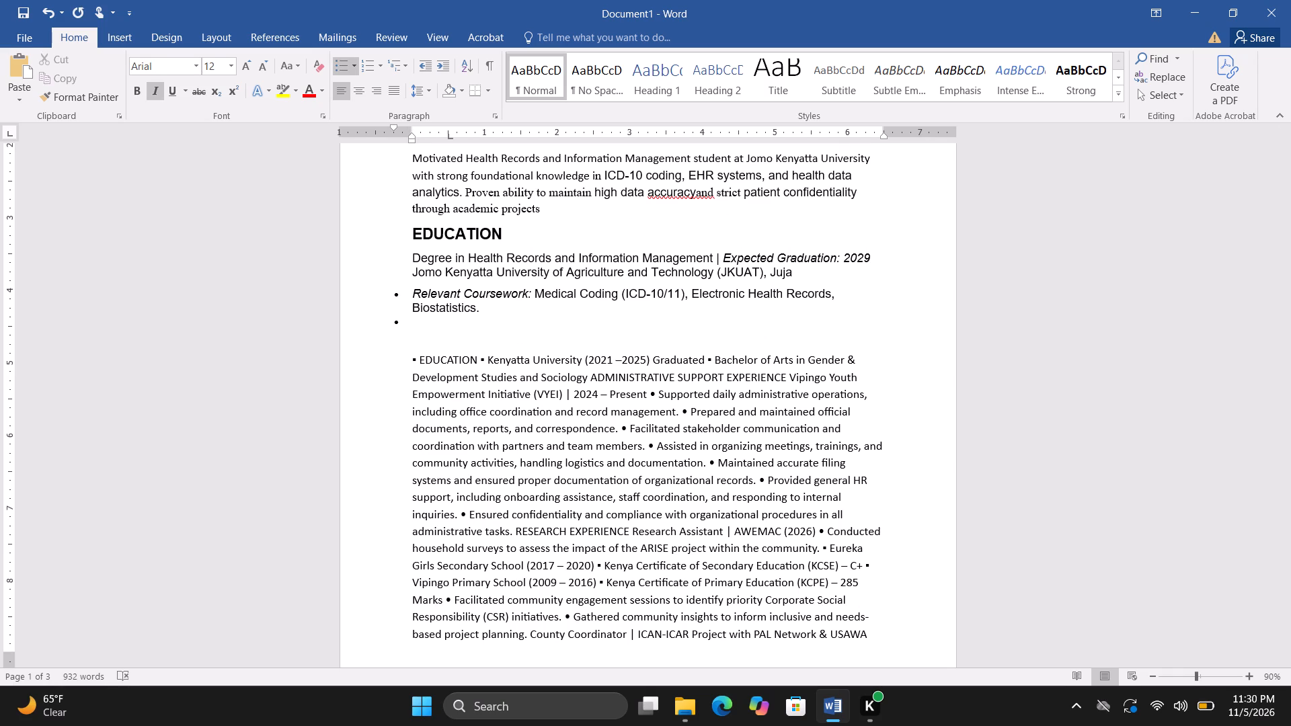
{"action": "key", "text": "BackSpace"}
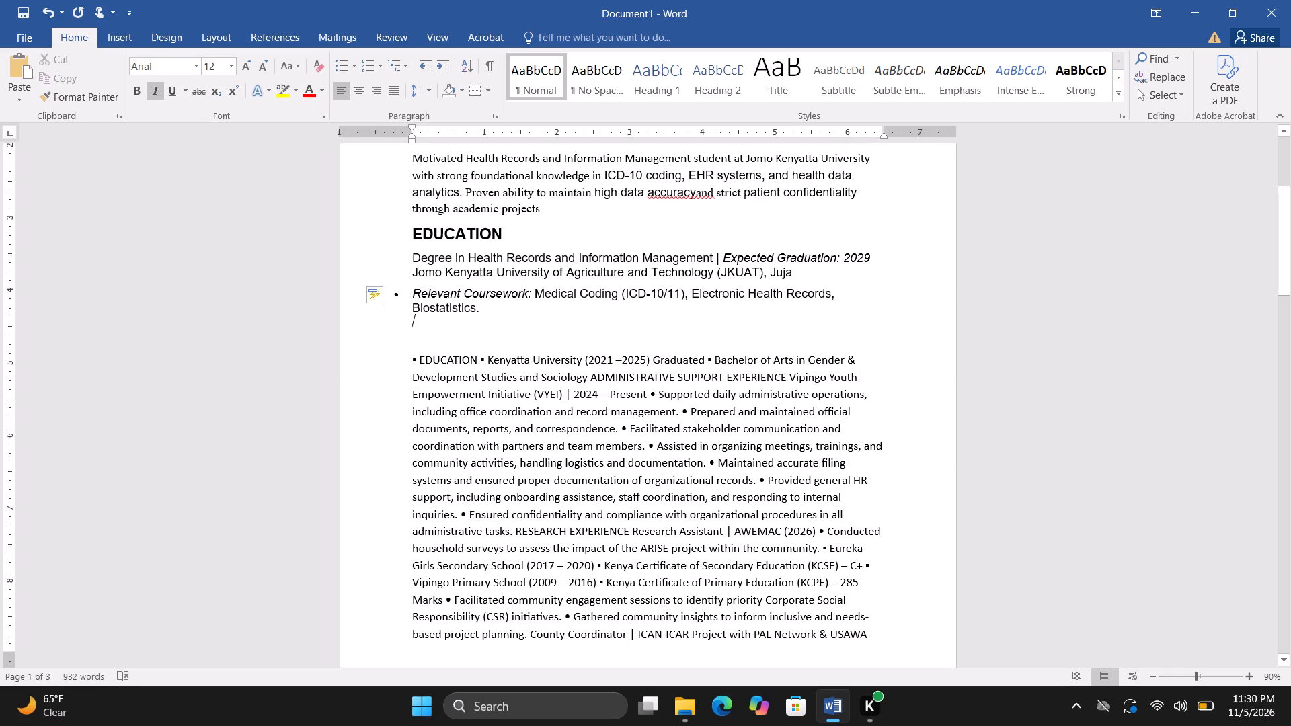
{"action": "left_click", "coordinate": [379, 288]}
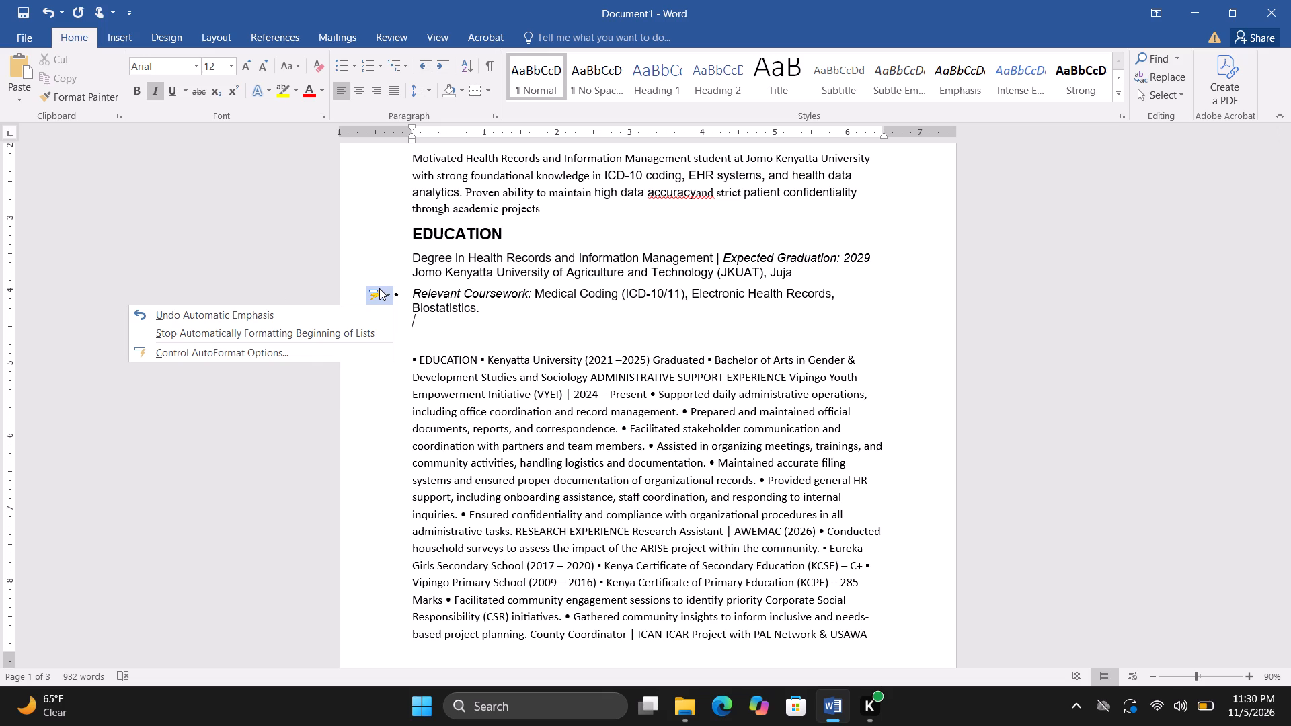
{"action": "left_click", "coordinate": [339, 311]}
{"action": "left_click", "coordinate": [433, 324]}
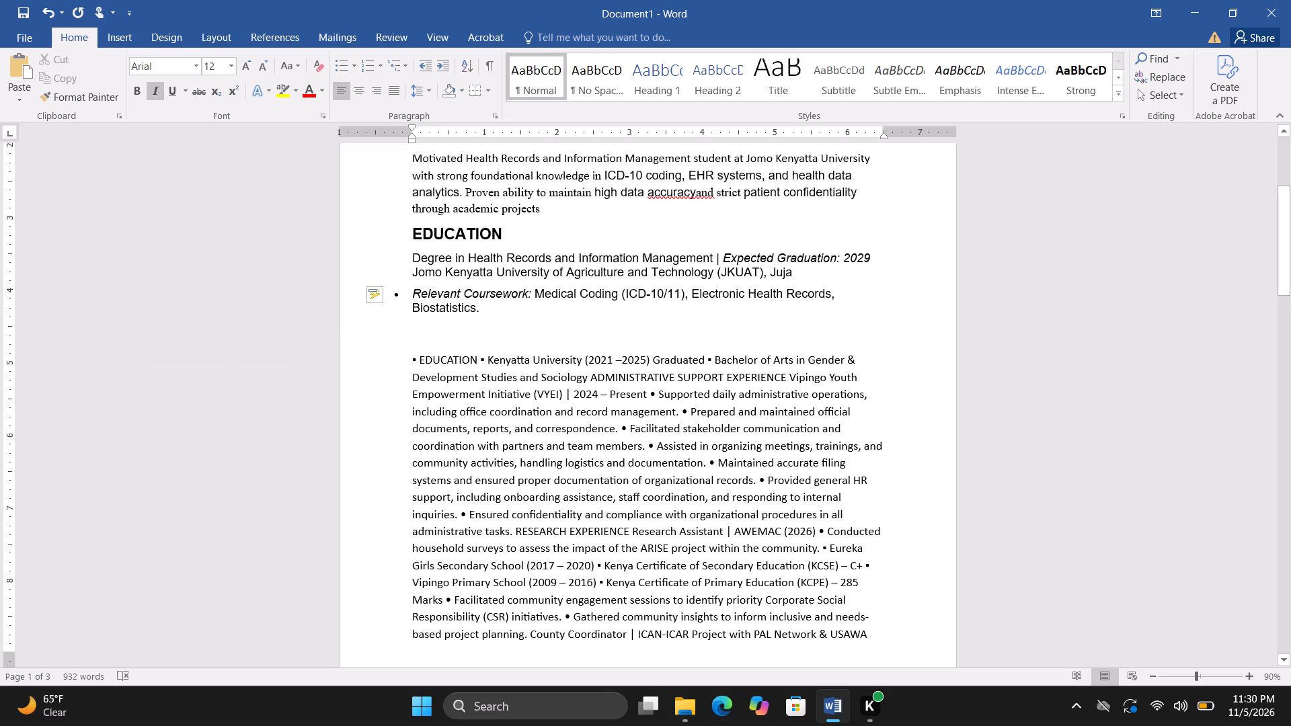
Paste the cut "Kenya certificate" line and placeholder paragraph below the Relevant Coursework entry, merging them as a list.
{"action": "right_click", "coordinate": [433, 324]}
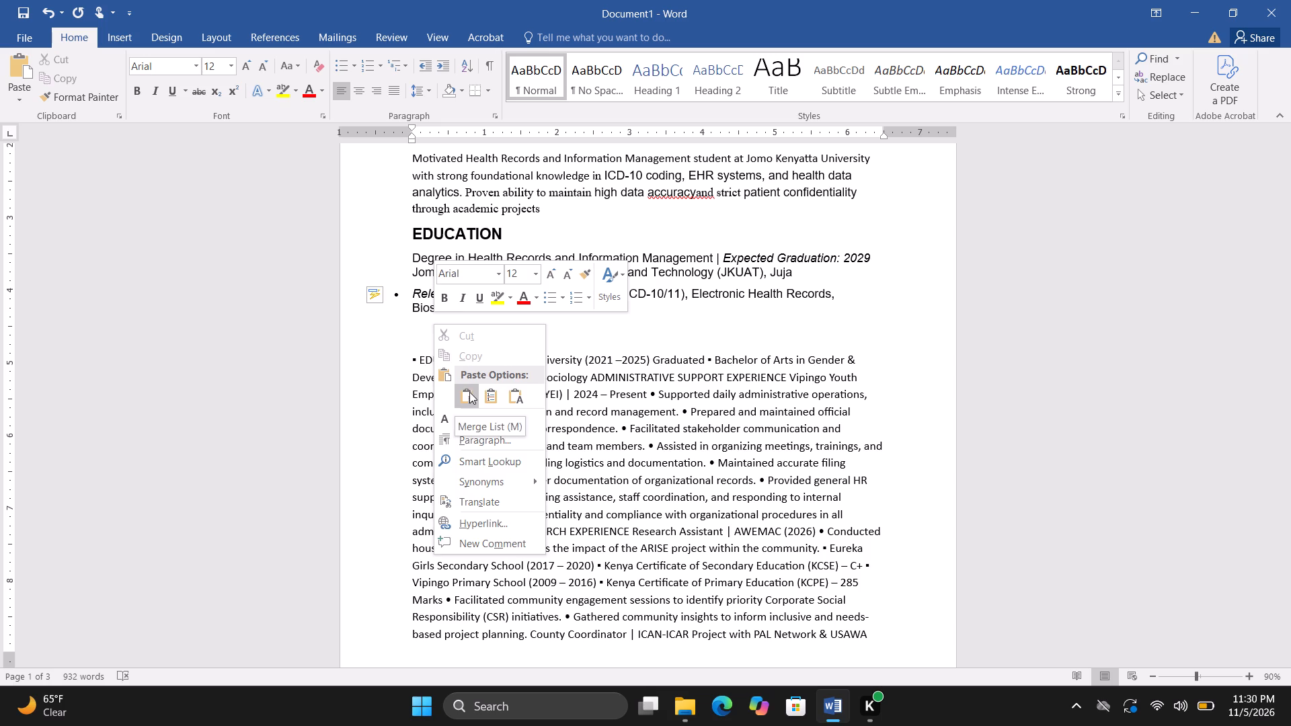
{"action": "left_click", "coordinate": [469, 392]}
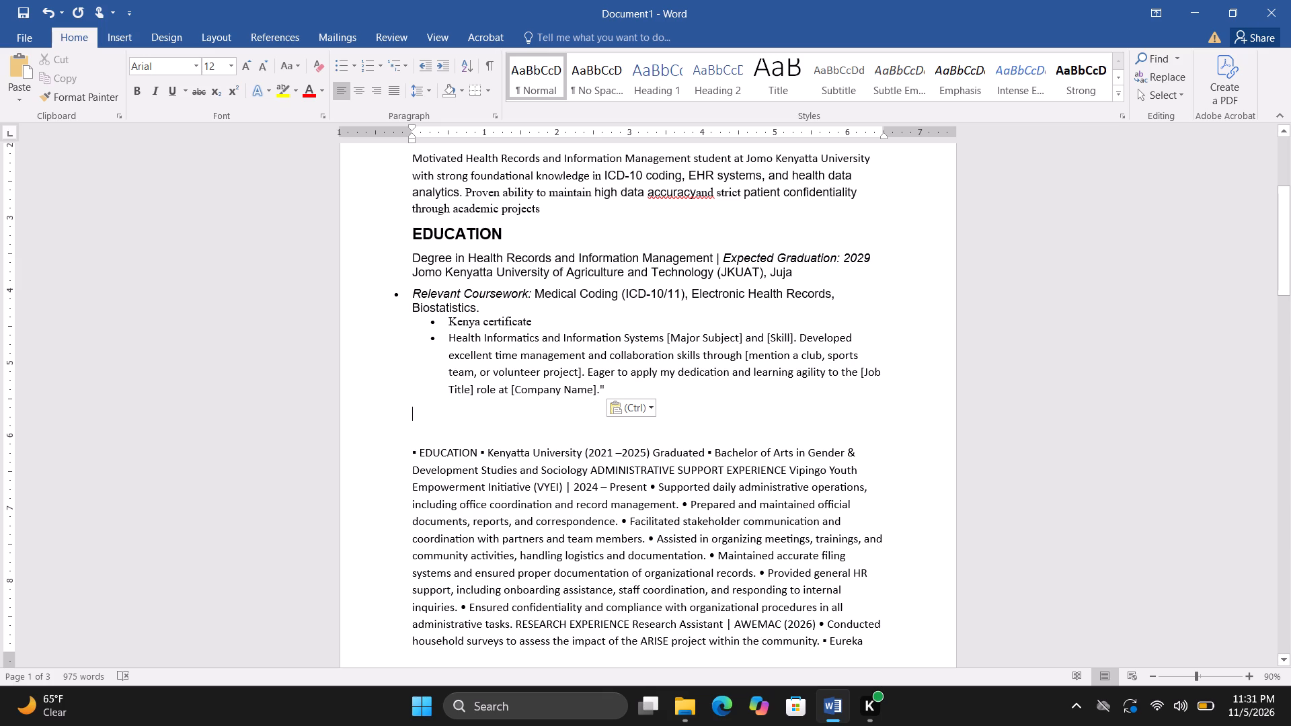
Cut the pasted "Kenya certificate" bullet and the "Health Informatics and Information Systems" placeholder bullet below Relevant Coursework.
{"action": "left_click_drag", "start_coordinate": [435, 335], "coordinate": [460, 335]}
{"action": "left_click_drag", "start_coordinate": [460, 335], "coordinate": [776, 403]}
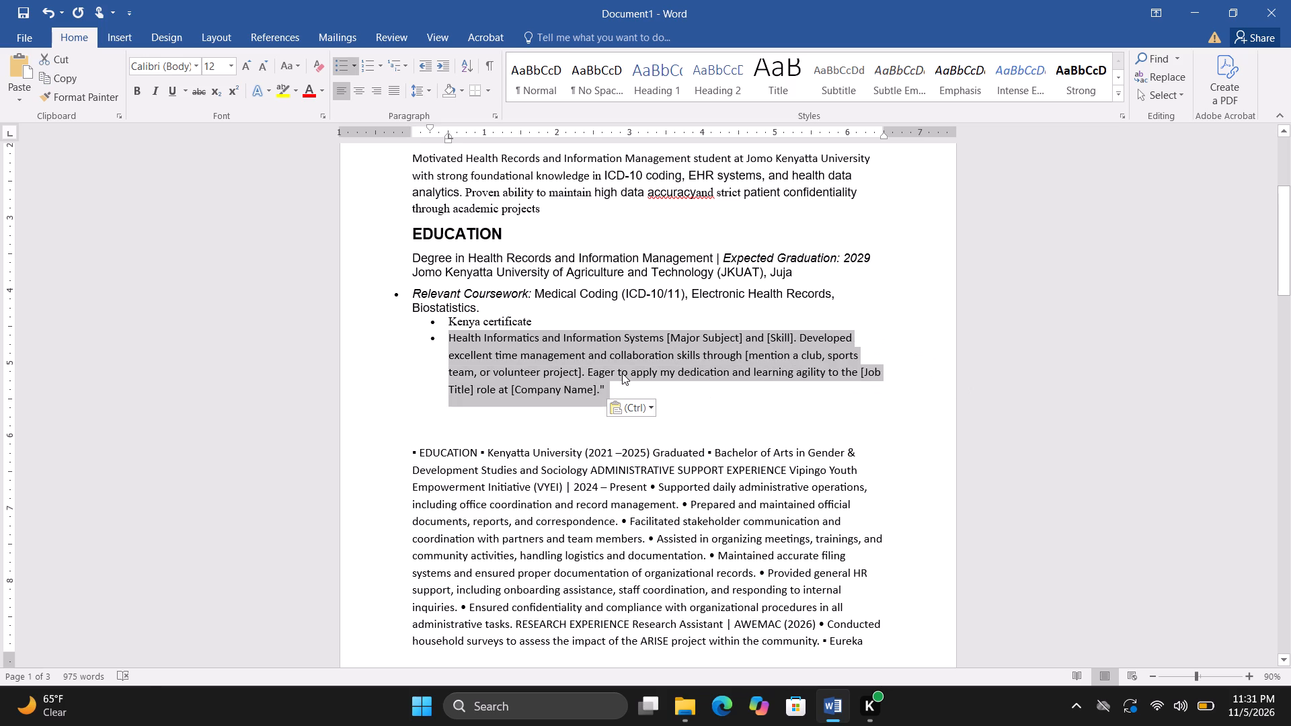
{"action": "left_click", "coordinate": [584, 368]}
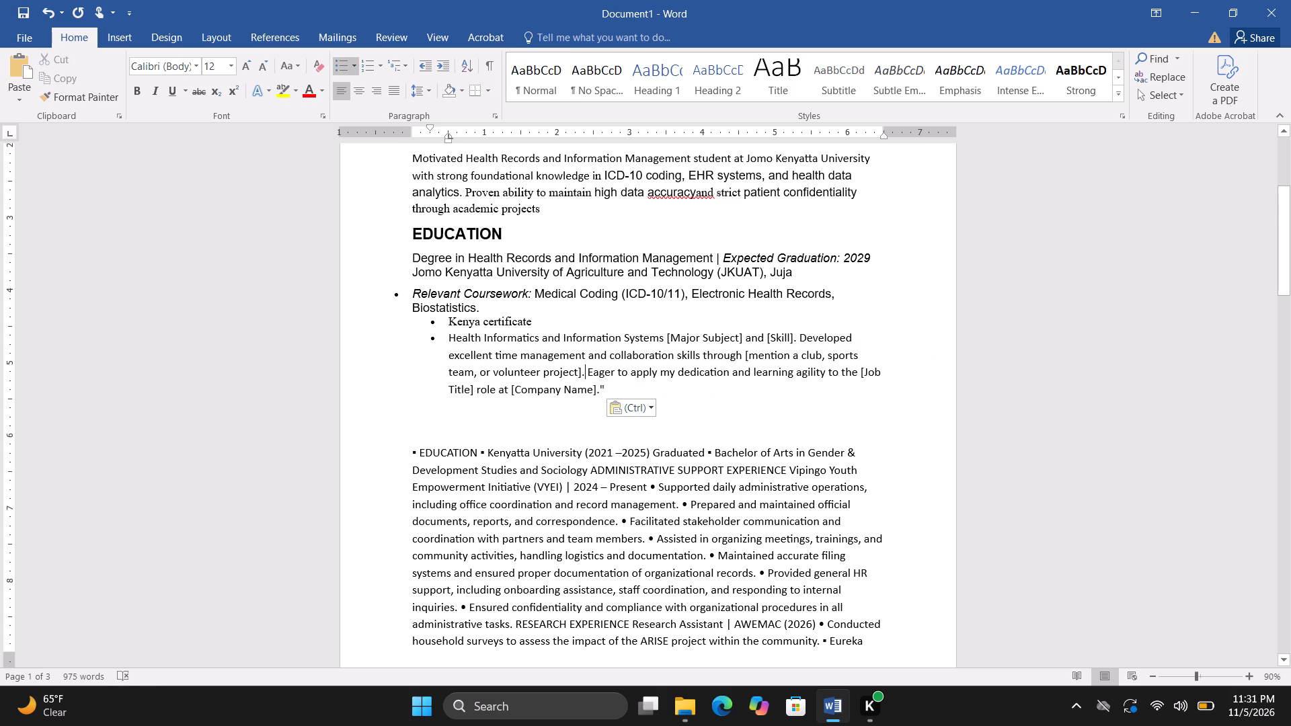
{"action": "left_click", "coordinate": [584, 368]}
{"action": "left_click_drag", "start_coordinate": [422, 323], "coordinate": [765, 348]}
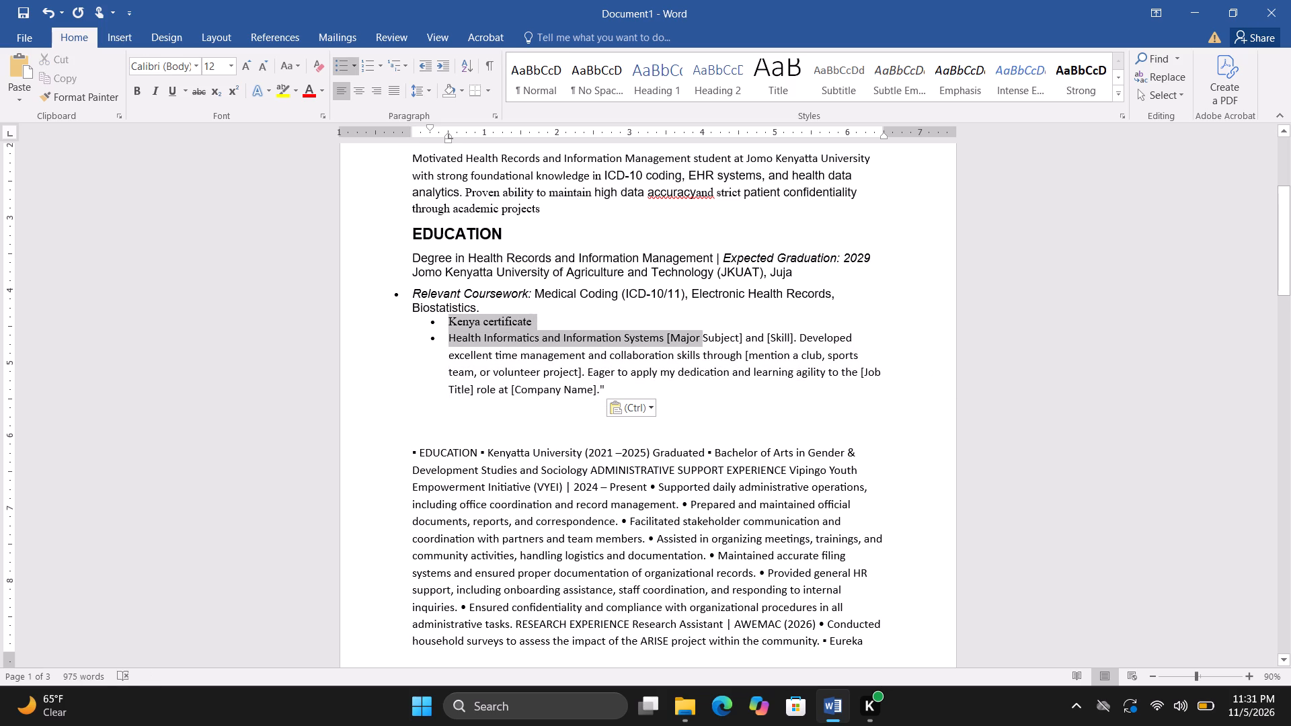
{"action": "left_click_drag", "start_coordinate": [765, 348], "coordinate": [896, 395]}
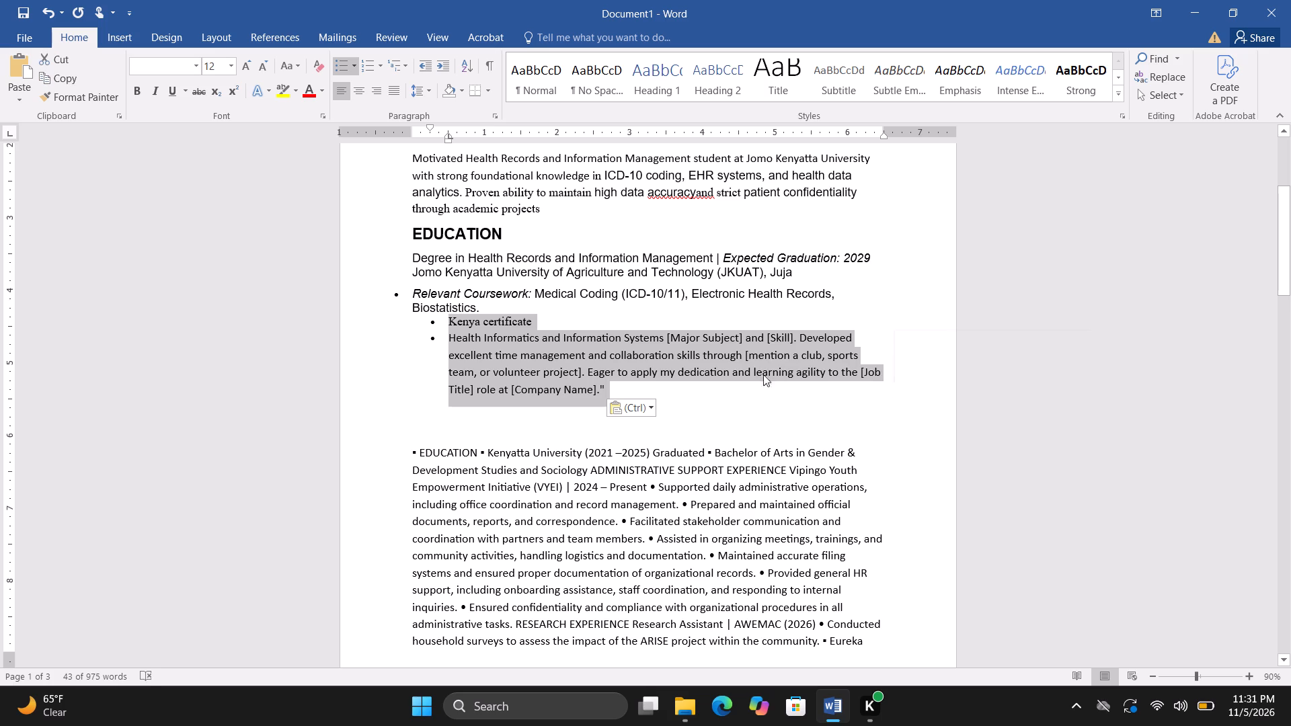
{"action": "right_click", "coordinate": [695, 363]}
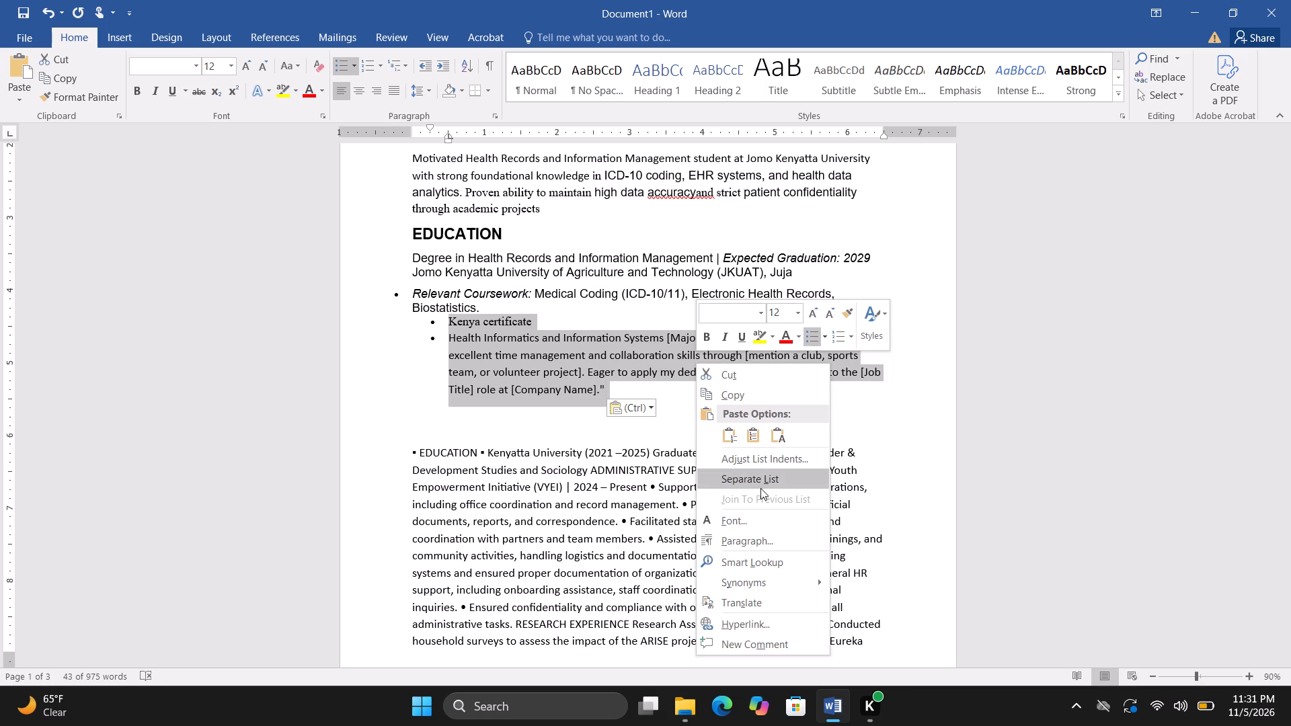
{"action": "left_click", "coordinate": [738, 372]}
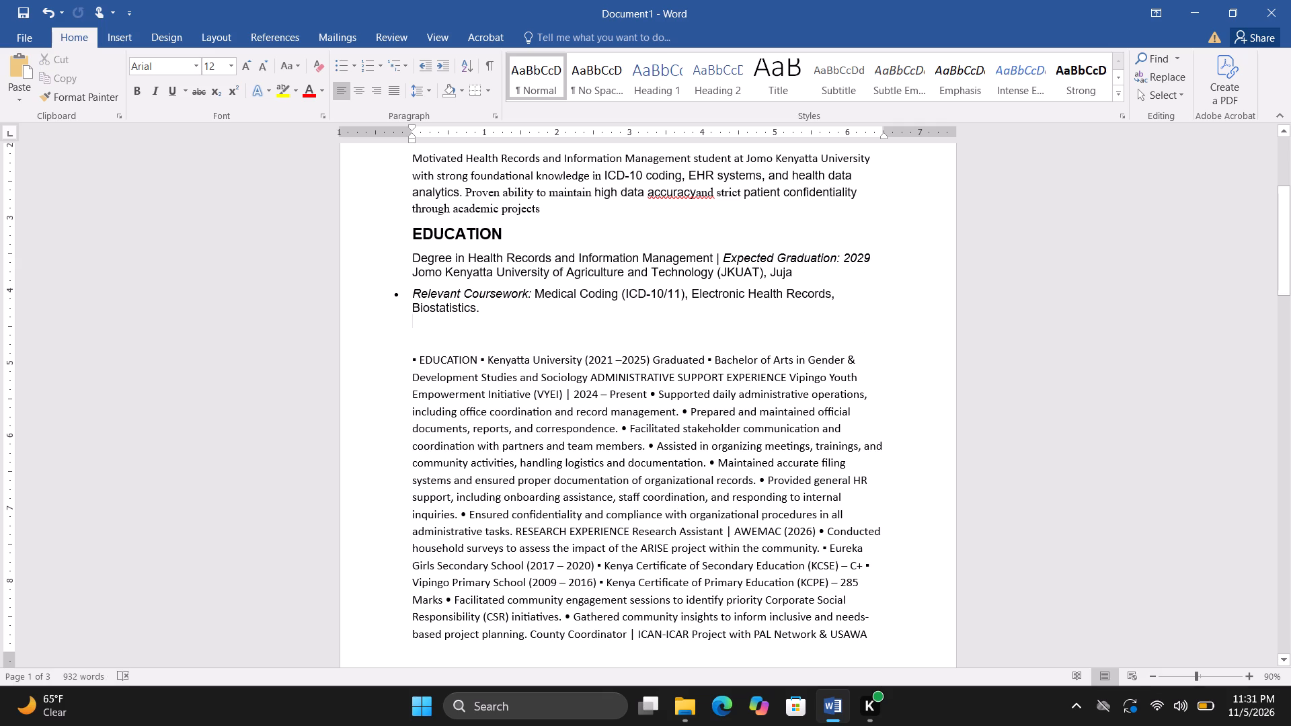
Delete the old education text from "EDUCATION • Kenyatta University" through "Development Studies and Sociology", including its leading bullet, before "ADMINISTRATIVE SUPPORT EXPERIENCE".
{"action": "left_click", "coordinate": [586, 376]}
{"action": "key", "text": "BackSpace"}
{"action": "key", "text": "BackSpace"}
{"action": "key", "text": "BackSpace"}
{"action": "key", "text": "BackSpace"}
{"action": "key", "text": "BackSpace"}
{"action": "key", "text": "BackSpace"}
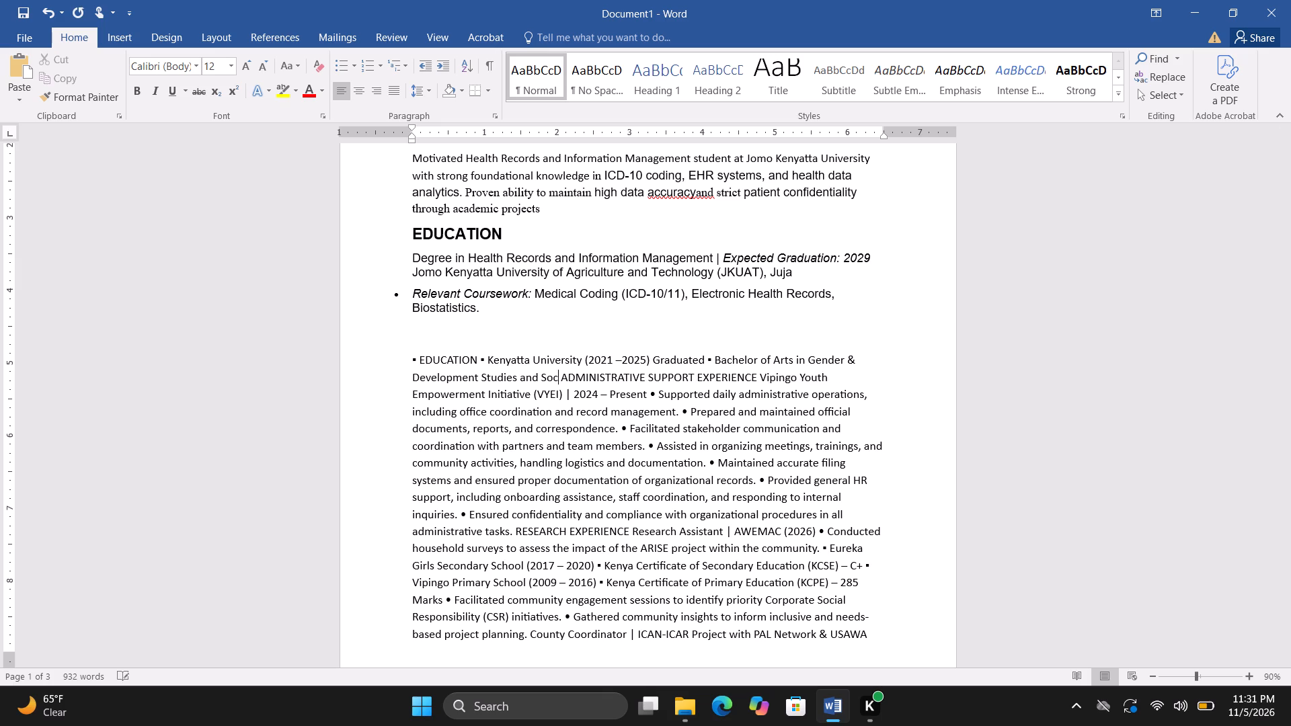
{"action": "key", "text": "BackSpace"}
{"action": "key", "text": "BackSpace"}
{"action": "key", "text": "BackSpace"}
{"action": "key", "text": "BackSpace"}
{"action": "key", "text": "BackSpace"}
{"action": "key", "text": "BackSpace"}
{"action": "key", "text": "BackSpace"}
{"action": "key", "text": "BackSpace"}
{"action": "key", "text": "BackSpace"}
{"action": "key", "text": "BackSpace"}
{"action": "key", "text": "BackSpace"}
{"action": "key", "text": "BackSpace"}
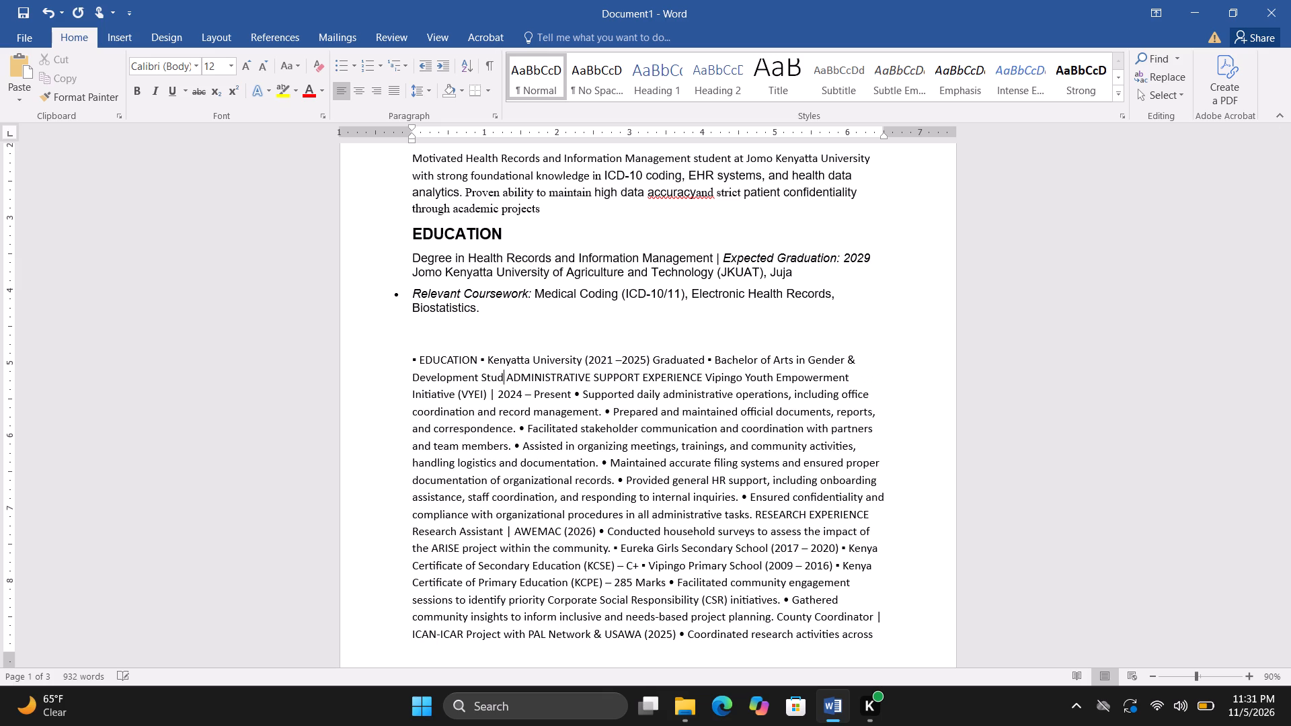
{"action": "key", "text": "BackSpace"}
{"action": "key", "text": "BackSpace"}
{"action": "key", "text": "BackSpace"}
{"action": "key", "text": "BackSpace"}
{"action": "key", "text": "BackSpace"}
{"action": "key", "text": "BackSpace"}
{"action": "key", "text": "BackSpace"}
{"action": "key", "text": "BackSpace"}
{"action": "key", "text": "BackSpace"}
{"action": "key", "text": "BackSpace"}
{"action": "key", "text": "BackSpace"}
{"action": "key", "text": "BackSpace"}
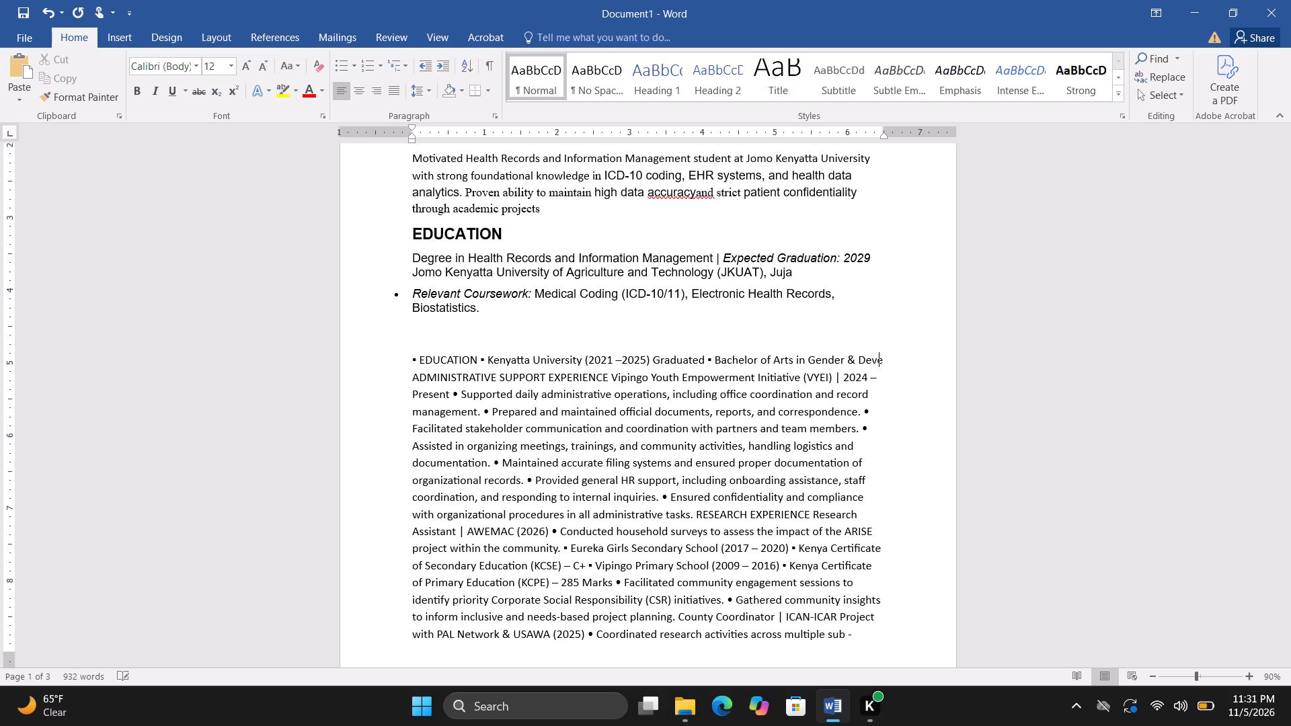
{"action": "key", "text": "BackSpace"}
{"action": "key", "text": "BackSpace"}
{"action": "key", "text": "BackSpace"}
{"action": "key", "text": "BackSpace"}
{"action": "key", "text": "BackSpace"}
{"action": "key", "text": "BackSpace"}
{"action": "key", "text": "BackSpace"}
{"action": "key", "text": "BackSpace"}
{"action": "key", "text": "BackSpace"}
{"action": "key", "text": "BackSpace"}
{"action": "key", "text": "BackSpace"}
{"action": "key", "text": "BackSpace"}
{"action": "key", "text": "BackSpace"}
{"action": "key", "text": "BackSpace"}
{"action": "key", "text": "BackSpace"}
{"action": "key", "text": "BackSpace"}
{"action": "key", "text": "BackSpace"}
{"action": "key", "text": "BackSpace"}
{"action": "key", "text": "BackSpace"}
{"action": "key", "text": "BackSpace"}
{"action": "key", "text": "BackSpace"}
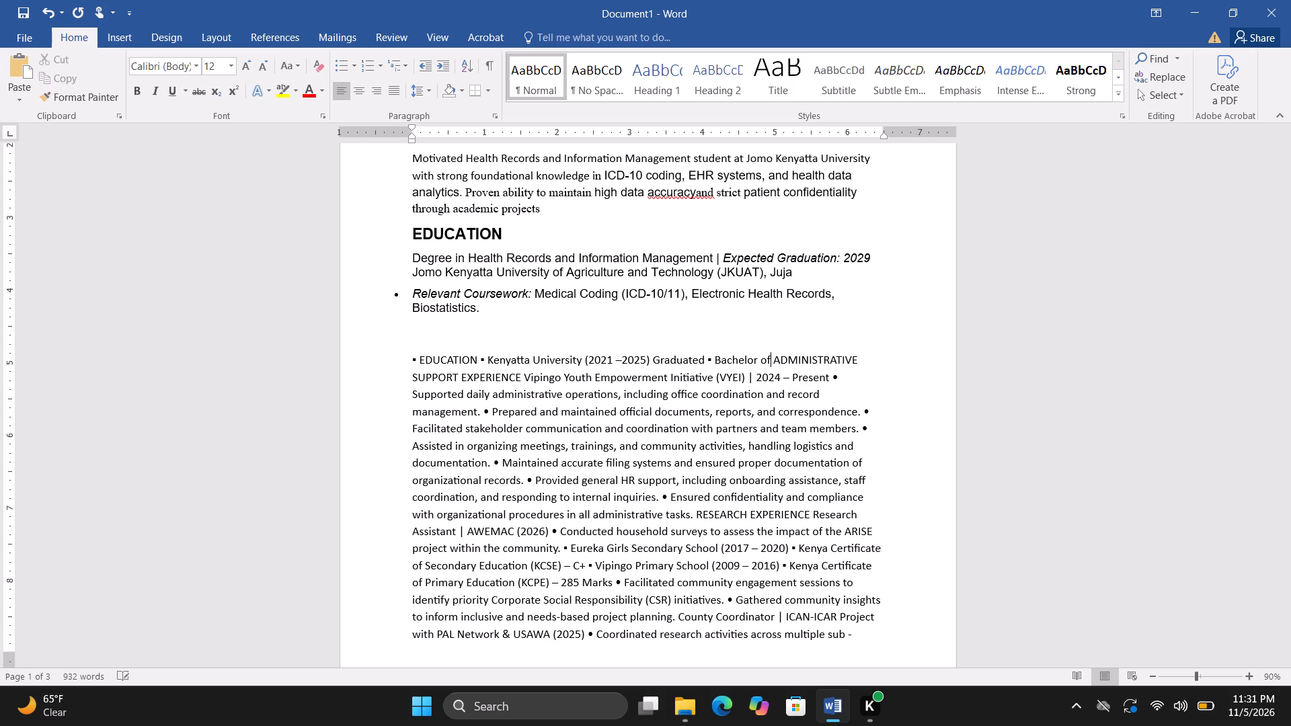
{"action": "key", "text": "BackSpace"}
{"action": "key", "text": "BackSpace"}
{"action": "key", "text": "BackSpace"}
{"action": "key", "text": "BackSpace"}
{"action": "key", "text": "BackSpace"}
{"action": "key", "text": "BackSpace"}
{"action": "key", "text": "BackSpace"}
{"action": "key", "text": "BackSpace"}
{"action": "key", "text": "BackSpace"}
{"action": "key", "text": "BackSpace"}
{"action": "key", "text": "BackSpace"}
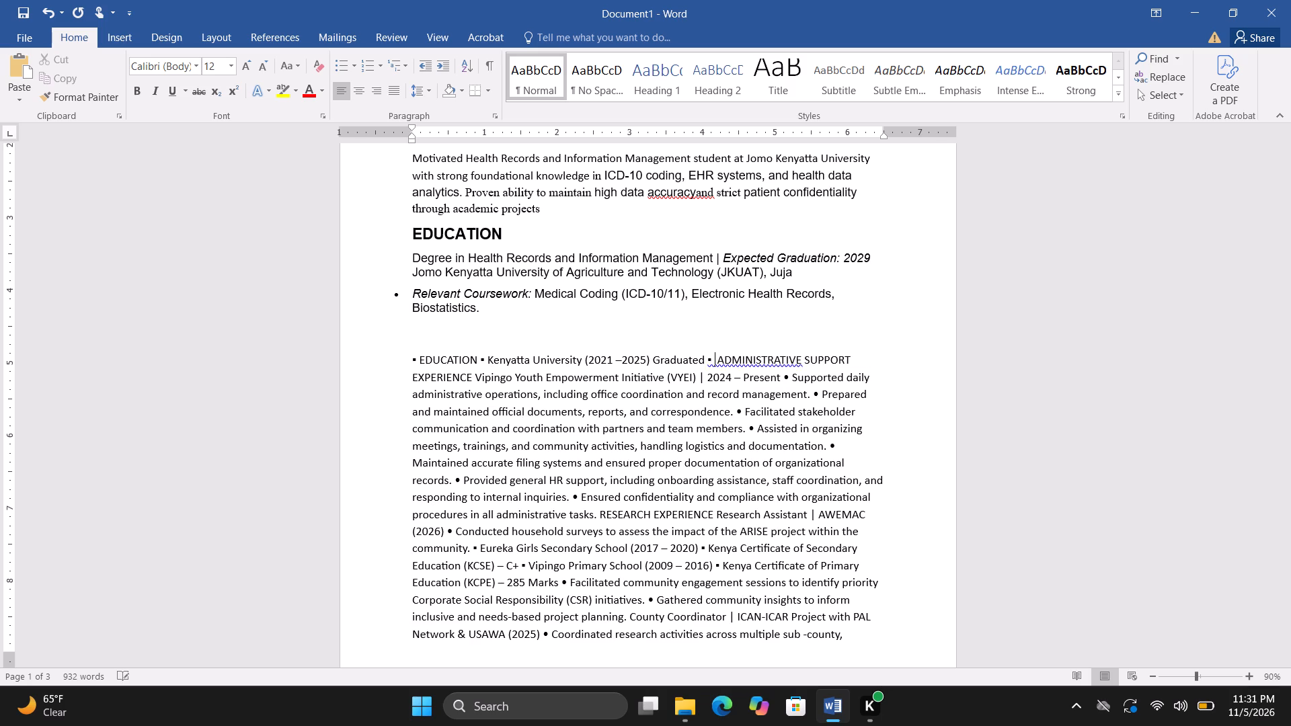
{"action": "key", "text": "BackSpace"}
{"action": "key", "text": "BackSpace"}
{"action": "key", "text": "BackSpace"}
{"action": "key", "text": "BackSpace"}
{"action": "key", "text": "BackSpace"}
{"action": "key", "text": "BackSpace"}
{"action": "key", "text": "BackSpace"}
{"action": "key", "text": "BackSpace"}
{"action": "key", "text": "BackSpace"}
{"action": "key", "text": "BackSpace"}
{"action": "key", "text": "BackSpace"}
{"action": "key", "text": "BackSpace"}
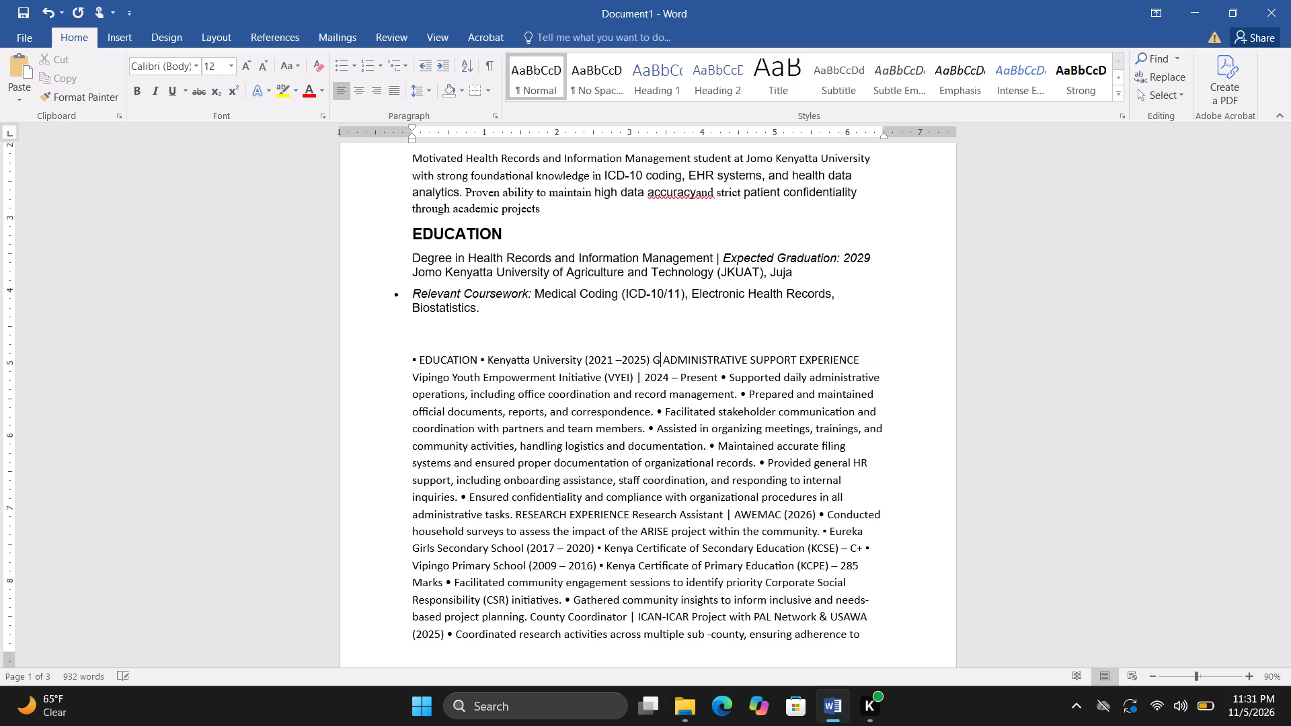
{"action": "key", "text": "BackSpace"}
{"action": "key", "text": "BackSpace"}
{"action": "key", "text": "BackSpace"}
{"action": "key", "text": "BackSpace"}
{"action": "key", "text": "BackSpace"}
{"action": "key", "text": "BackSpace"}
{"action": "key", "text": "BackSpace"}
{"action": "key", "text": "BackSpace"}
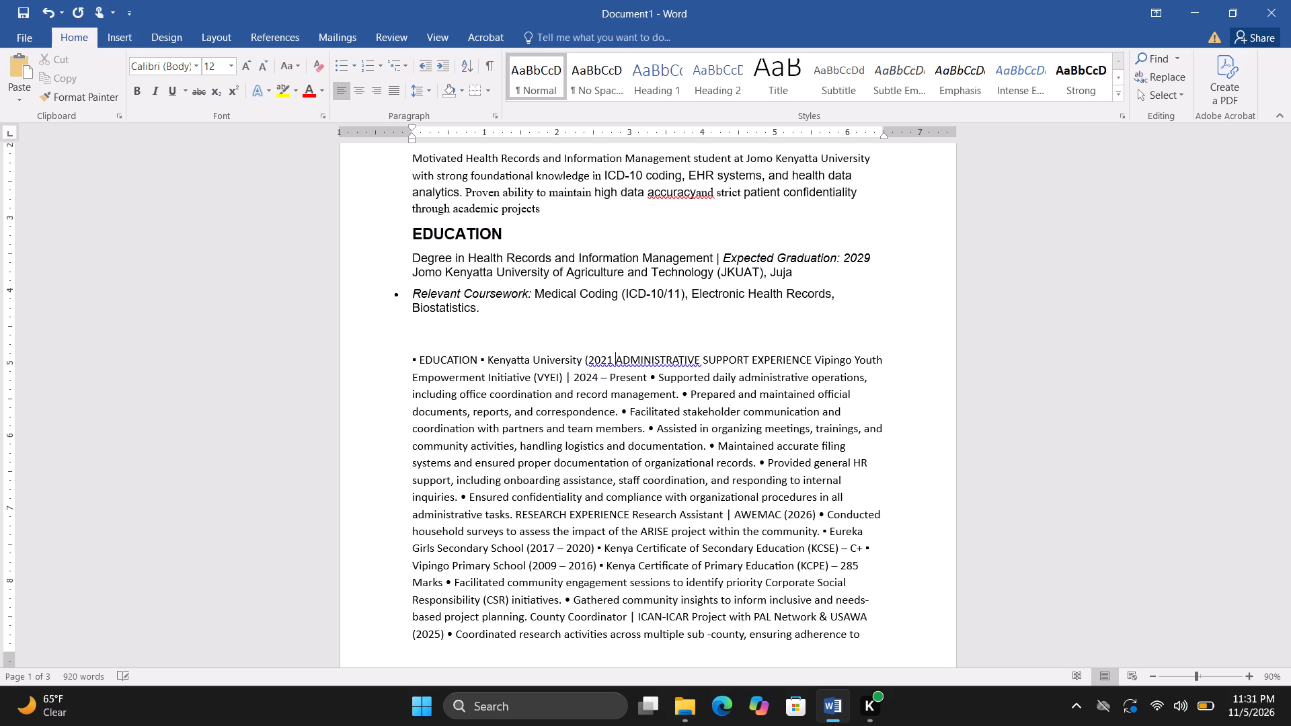
{"action": "key", "text": "BackSpace"}
{"action": "key", "text": "BackSpace"}
{"action": "key", "text": "BackSpace"}
{"action": "key", "text": "BackSpace"}
{"action": "key", "text": "BackSpace"}
{"action": "key", "text": "BackSpace"}
{"action": "key", "text": "BackSpace"}
{"action": "key", "text": "BackSpace"}
{"action": "key", "text": "BackSpace"}
{"action": "key", "text": "BackSpace"}
{"action": "key", "text": "BackSpace"}
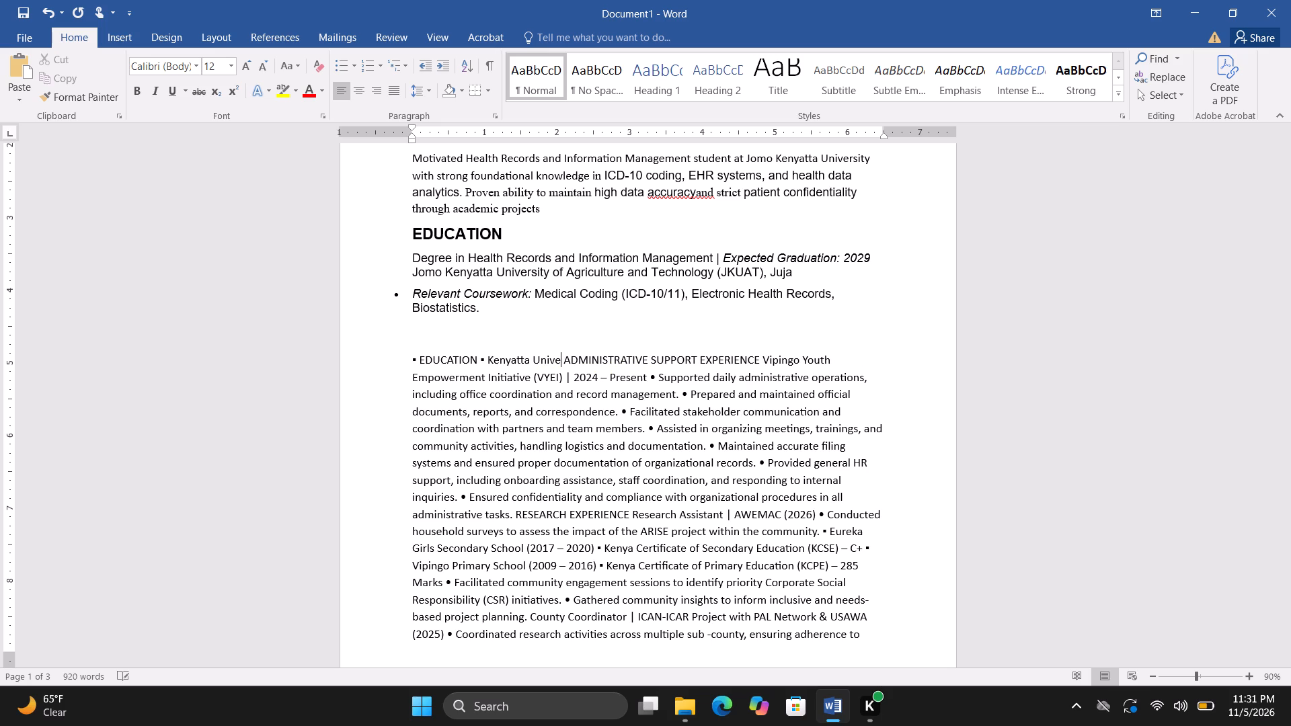
{"action": "key", "text": "BackSpace"}
{"action": "key", "text": "BackSpace"}
{"action": "key", "text": "BackSpace"}
{"action": "key", "text": "BackSpace"}
{"action": "key", "text": "BackSpace"}
{"action": "key", "text": "BackSpace"}
{"action": "key", "text": "BackSpace"}
{"action": "key", "text": "BackSpace"}
{"action": "key", "text": "BackSpace"}
{"action": "key", "text": "BackSpace"}
{"action": "key", "text": "BackSpace"}
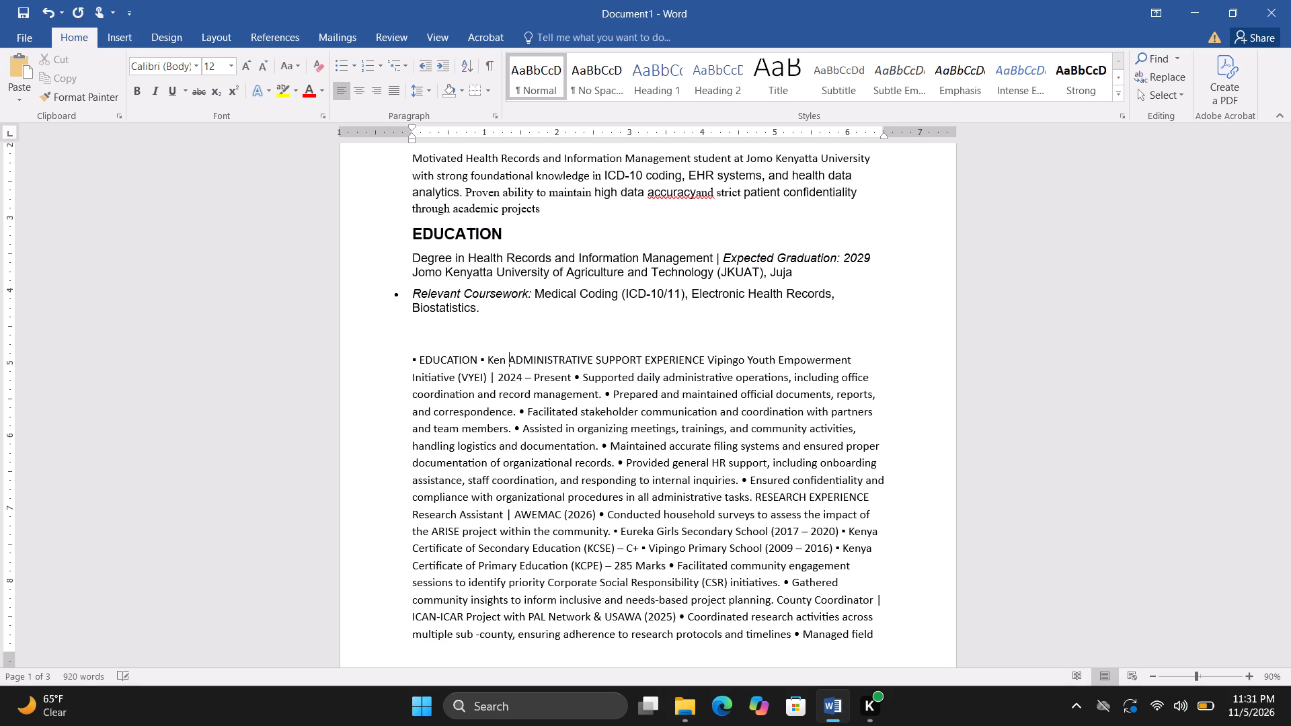
{"action": "key", "text": "BackSpace"}
{"action": "key", "text": "BackSpace"}
{"action": "key", "text": "BackSpace"}
{"action": "key", "text": "BackSpace"}
{"action": "key", "text": "BackSpace"}
{"action": "key", "text": "BackSpace"}
{"action": "key", "text": "BackSpace"}
{"action": "key", "text": "BackSpace"}
{"action": "key", "text": "BackSpace"}
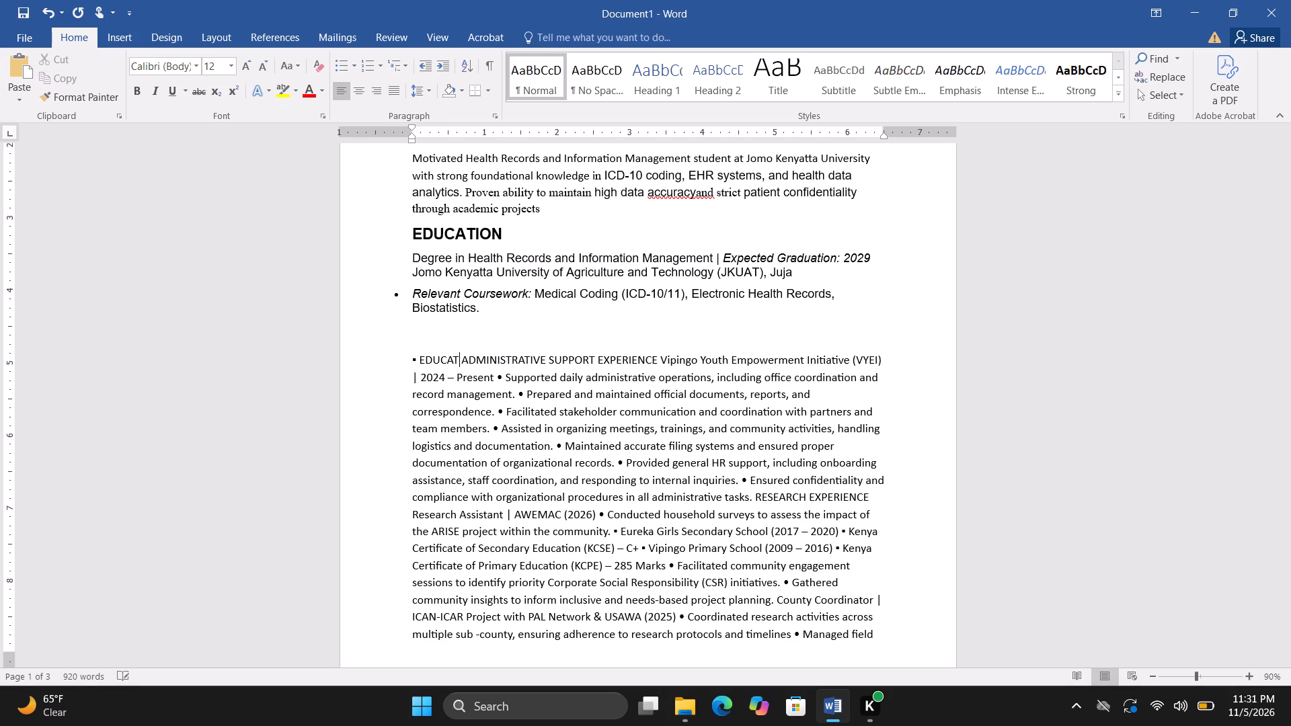
{"action": "key", "text": "BackSpace"}
{"action": "key", "text": "BackSpace"}
{"action": "key", "text": "BackSpace"}
{"action": "key", "text": "BackSpace"}
{"action": "key", "text": "BackSpace"}
{"action": "key", "text": "BackSpace"}
{"action": "key", "text": "BackSpace"}
{"action": "key", "text": "BackSpace"}
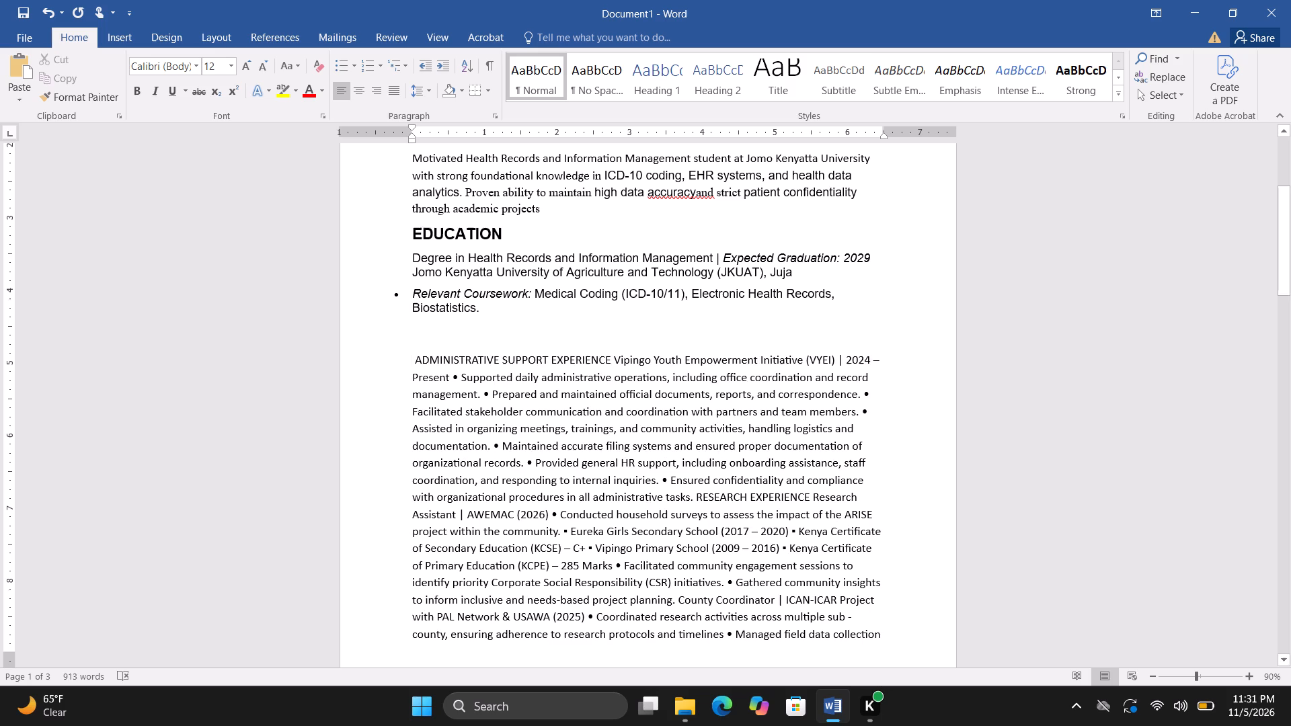
Put "ADMINISTRATIVE SUPPORT EXPERIENCE" on its own line as a heading and make it bold.
{"action": "left_click", "coordinate": [610, 362]}
{"action": "key", "text": "Return"}
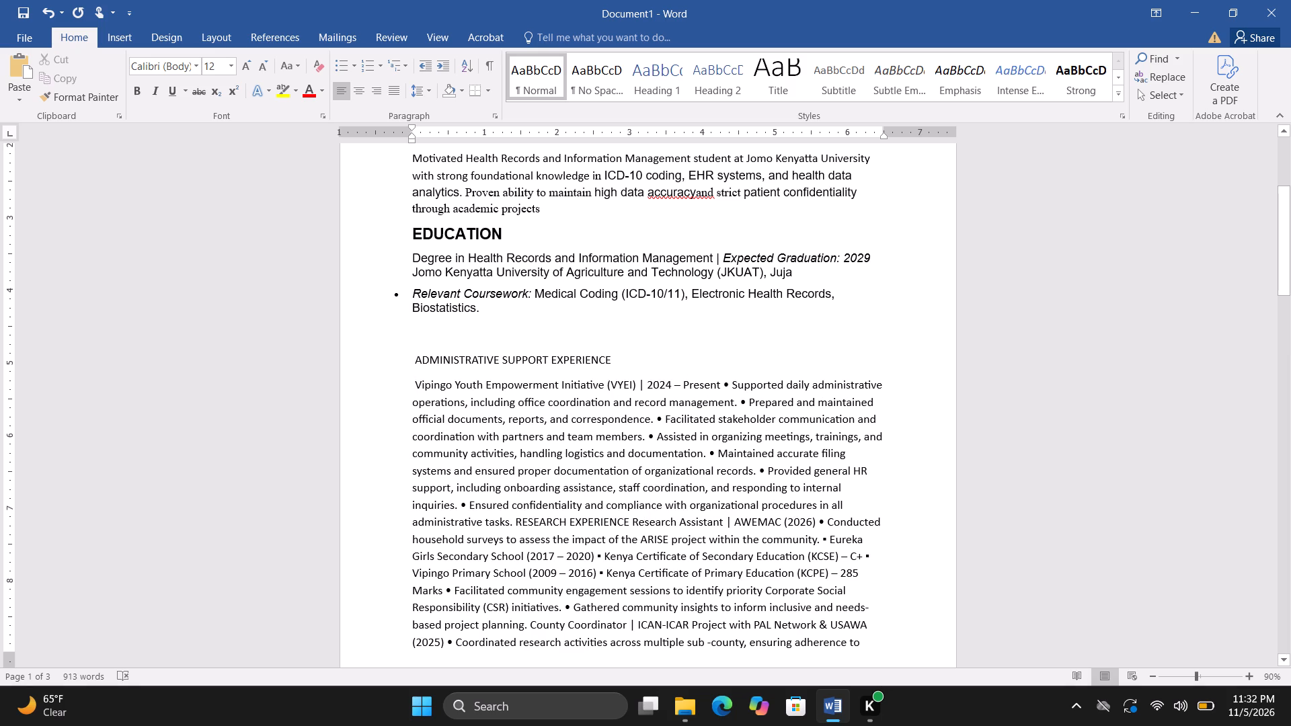
{"action": "left_click_drag", "start_coordinate": [611, 360], "coordinate": [433, 362]}
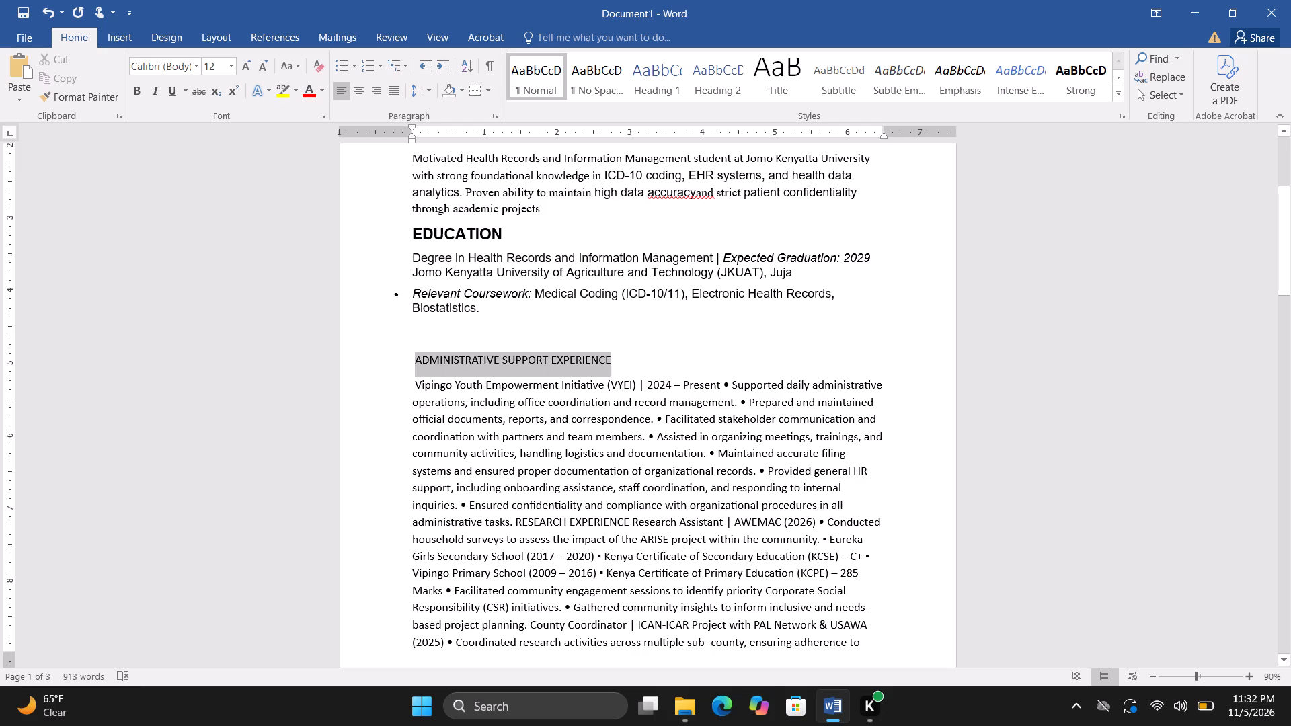
{"action": "left_click_drag", "start_coordinate": [433, 362], "coordinate": [432, 362]}
{"action": "left_click", "coordinate": [440, 340]}
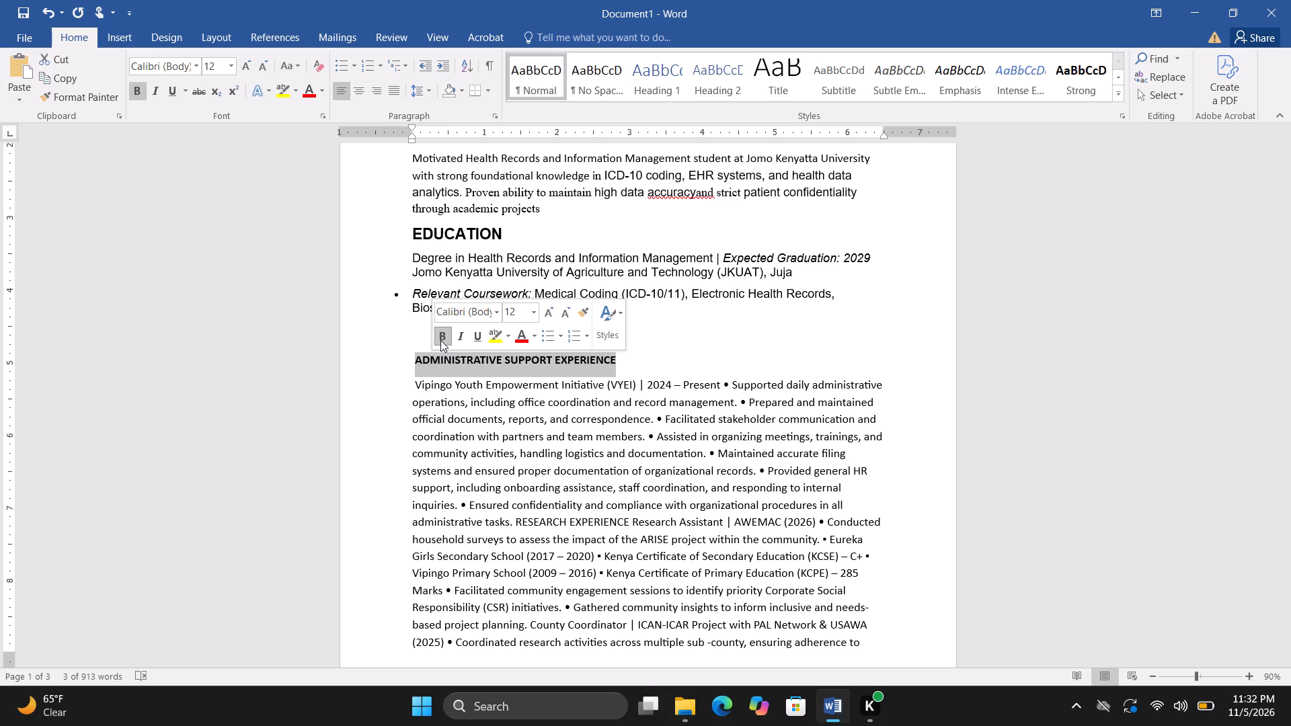
Split the Vipingo Youth Empowerment Initiative entry after "2024 – Present" and put each duty through "Ensured confidentiality" on its own line.
{"action": "left_click", "coordinate": [723, 389]}
{"action": "key", "text": "Return"}
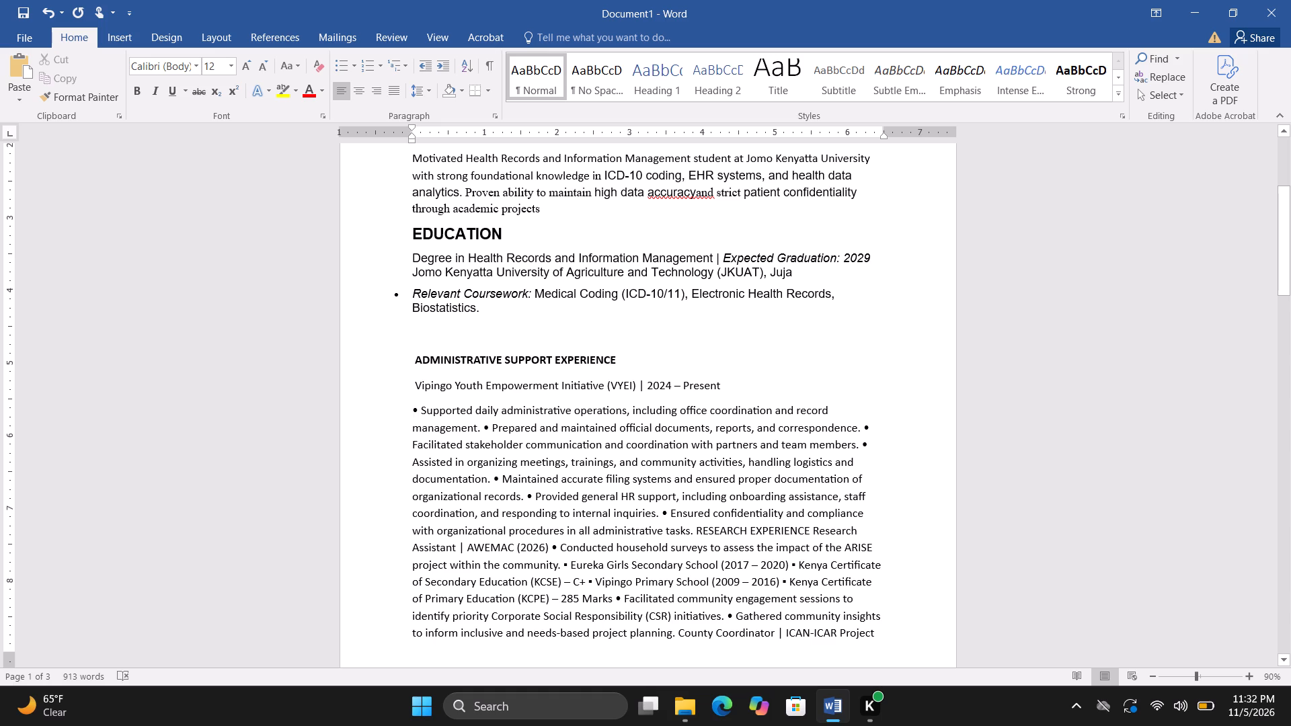
{"action": "left_click", "coordinate": [480, 430]}
{"action": "key", "text": "Return"}
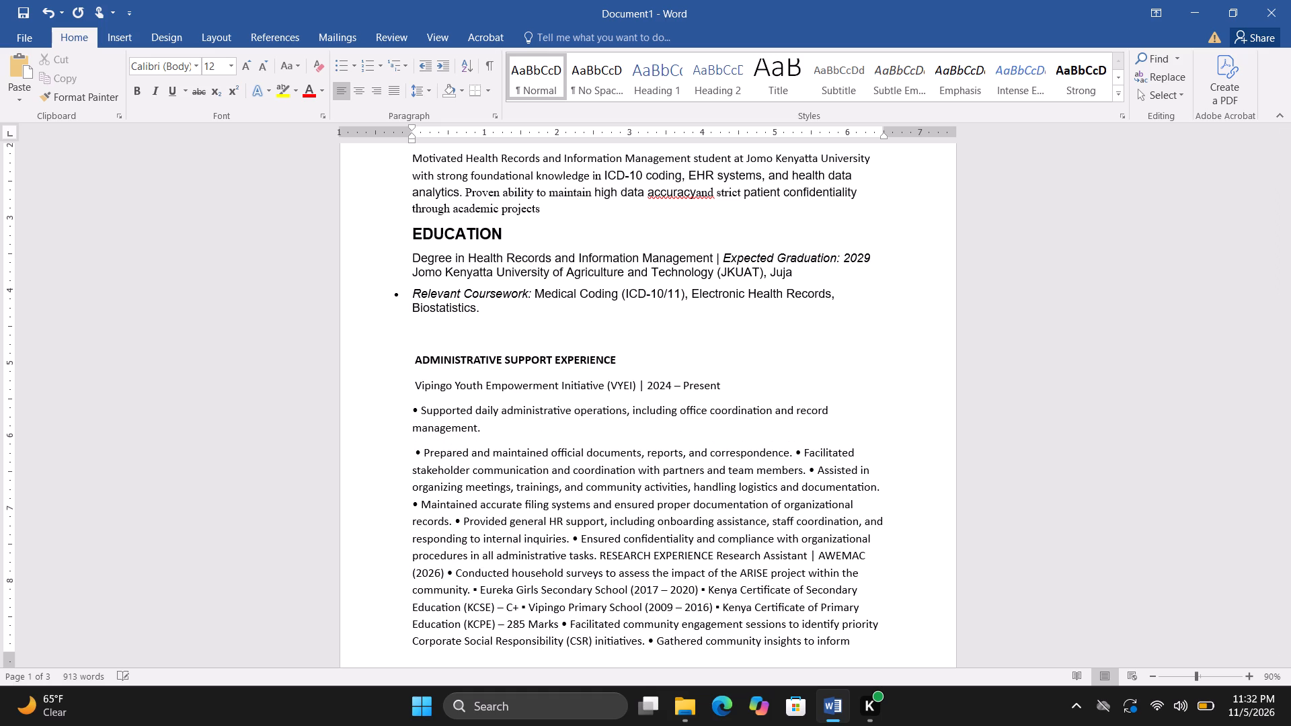
{"action": "left_click", "coordinate": [793, 452]}
{"action": "key", "text": "Return"}
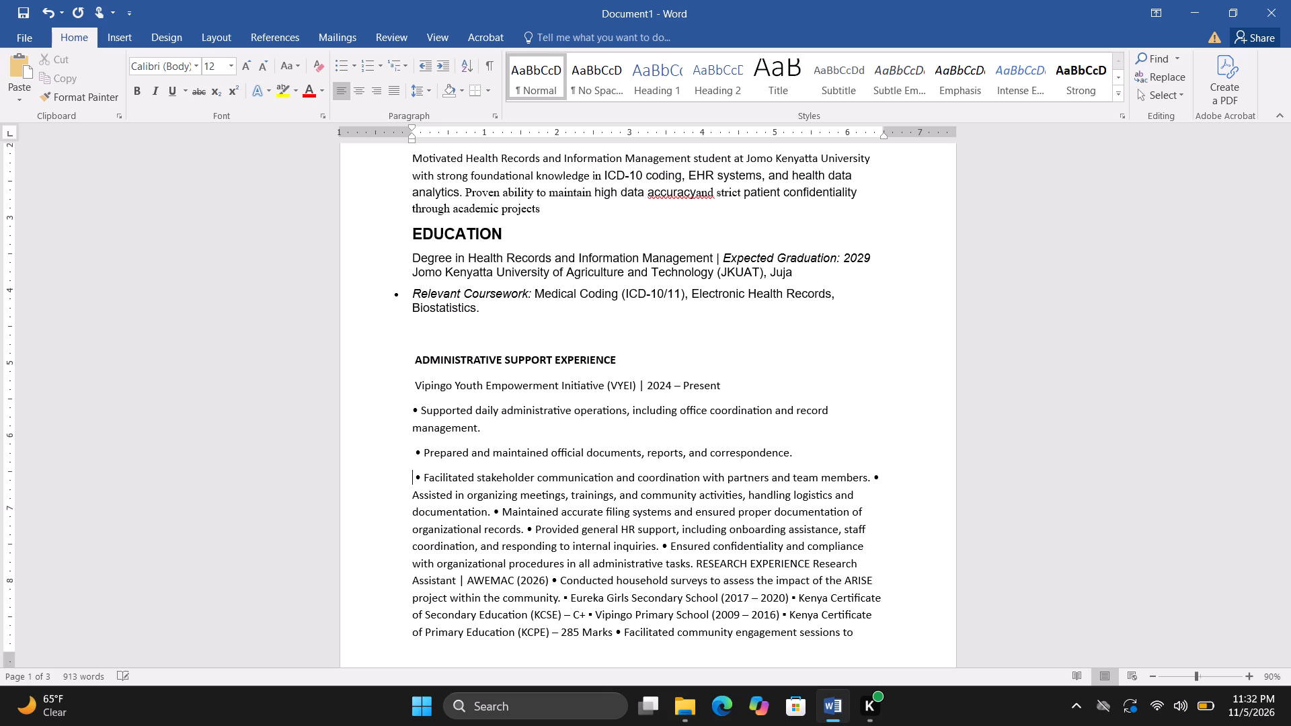
{"action": "left_click", "coordinate": [871, 480]}
{"action": "key", "text": "Return"}
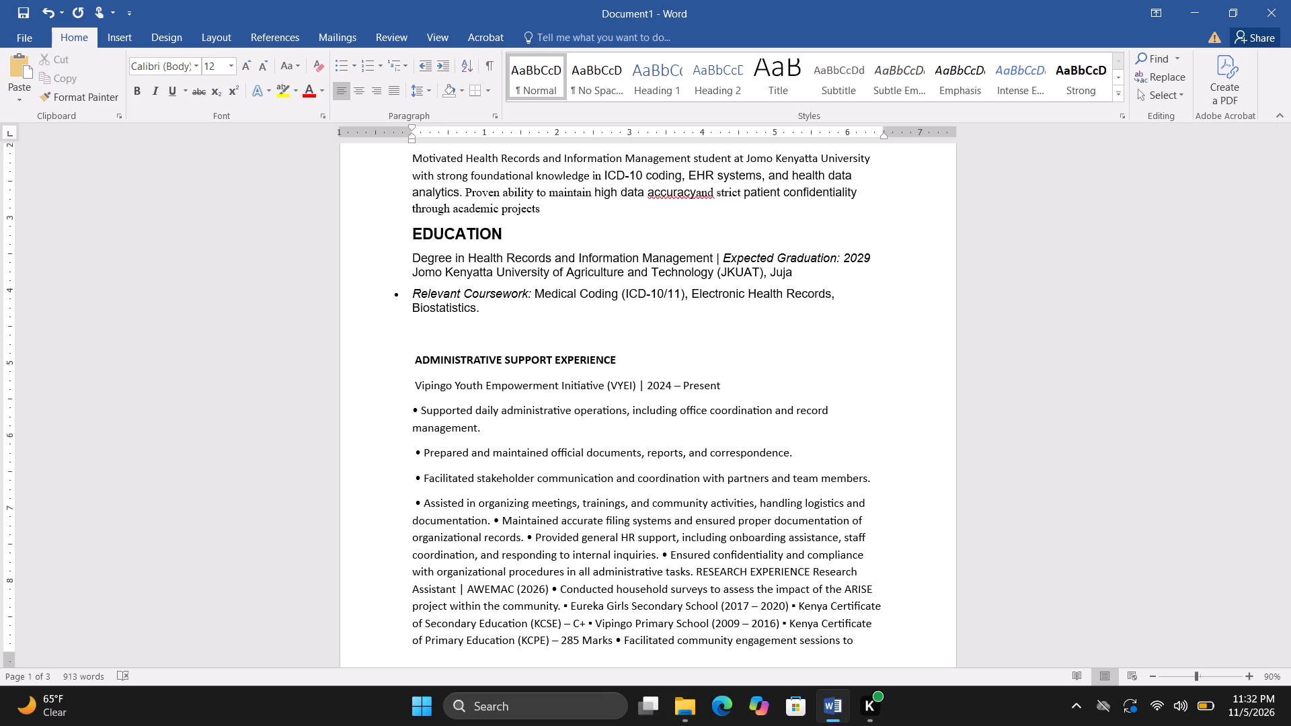
{"action": "left_click", "coordinate": [489, 518]}
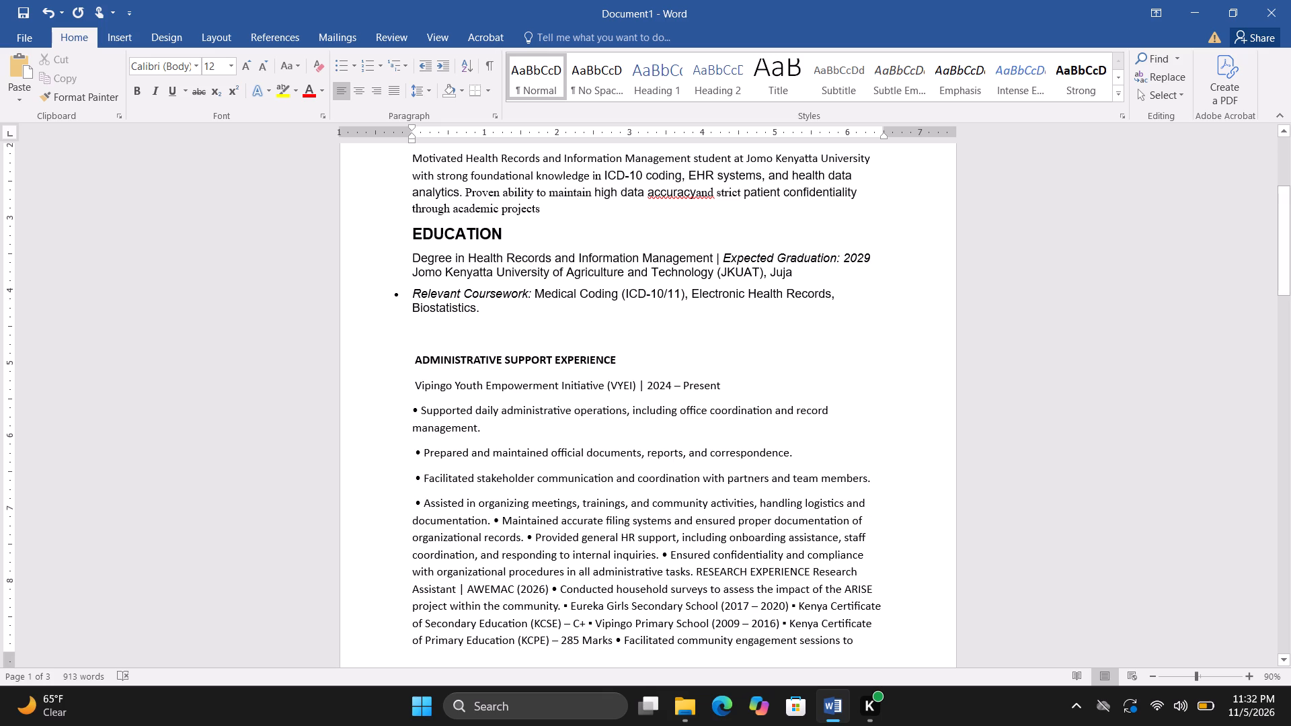
{"action": "key", "text": "Return"}
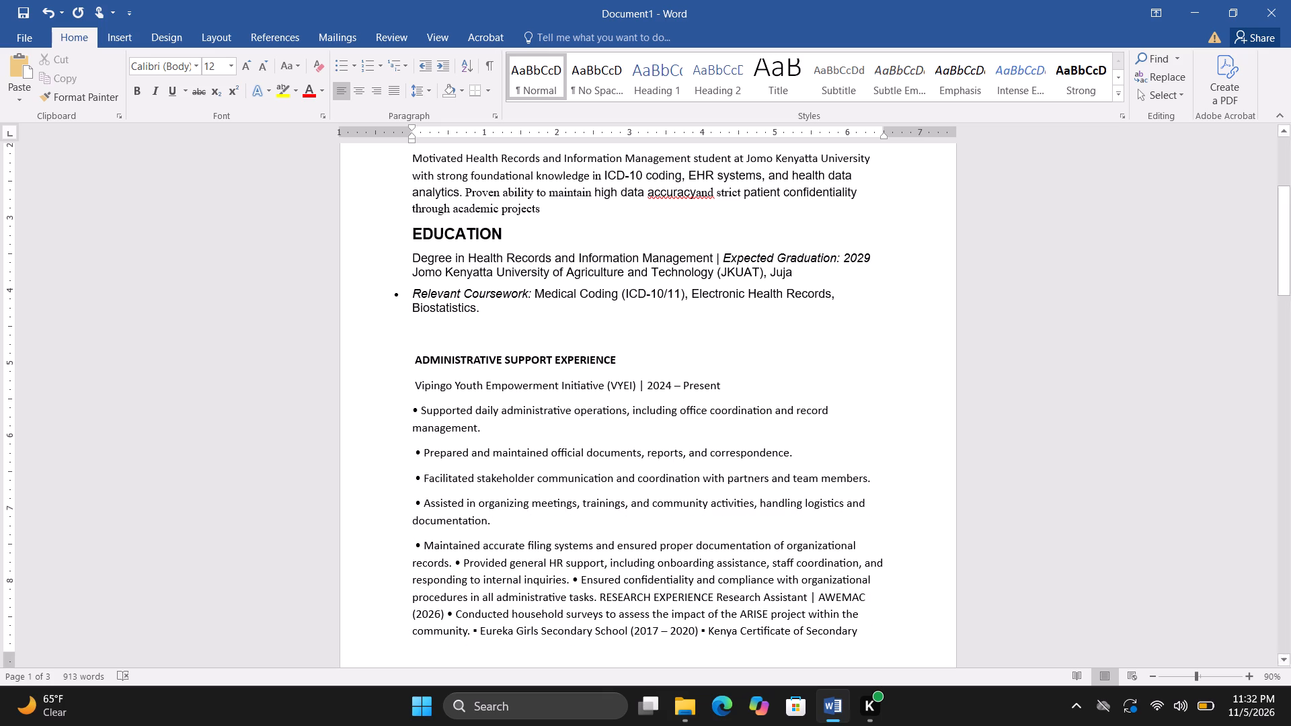
{"action": "left_click", "coordinate": [451, 561]}
{"action": "key", "text": "Return"}
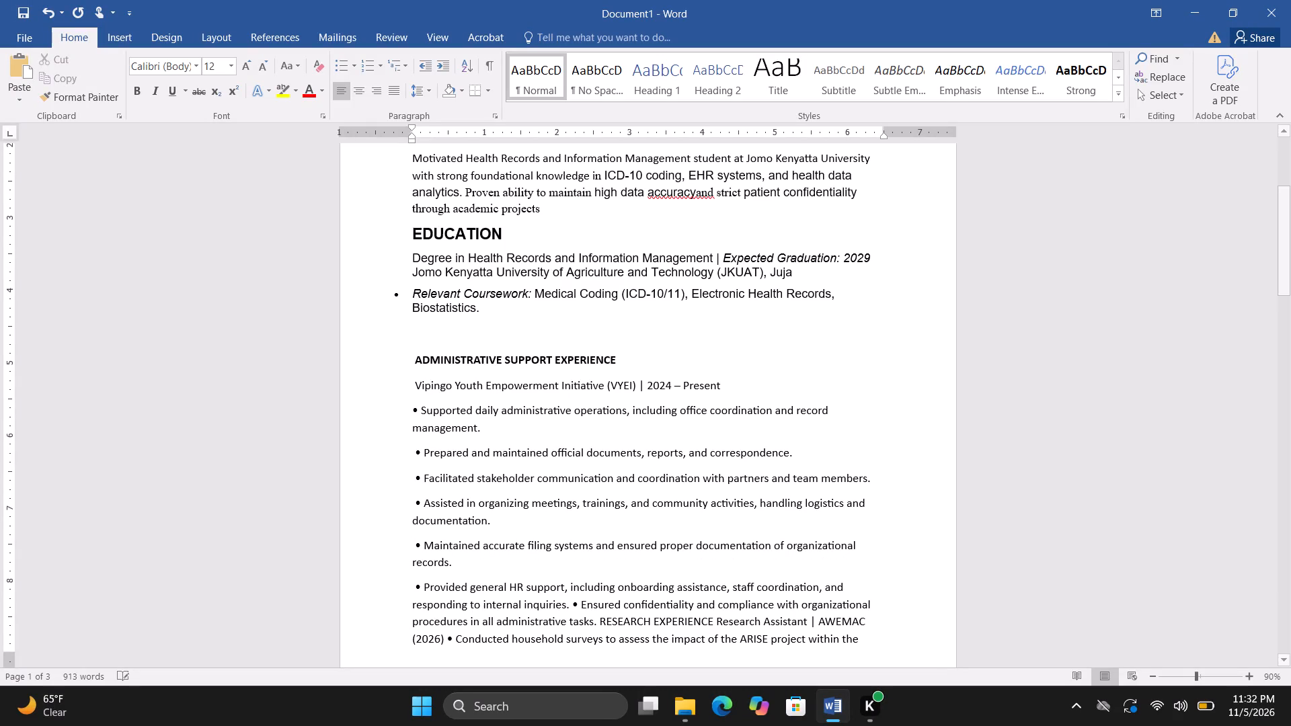
{"action": "left_click", "coordinate": [570, 603]}
{"action": "key", "text": "Return"}
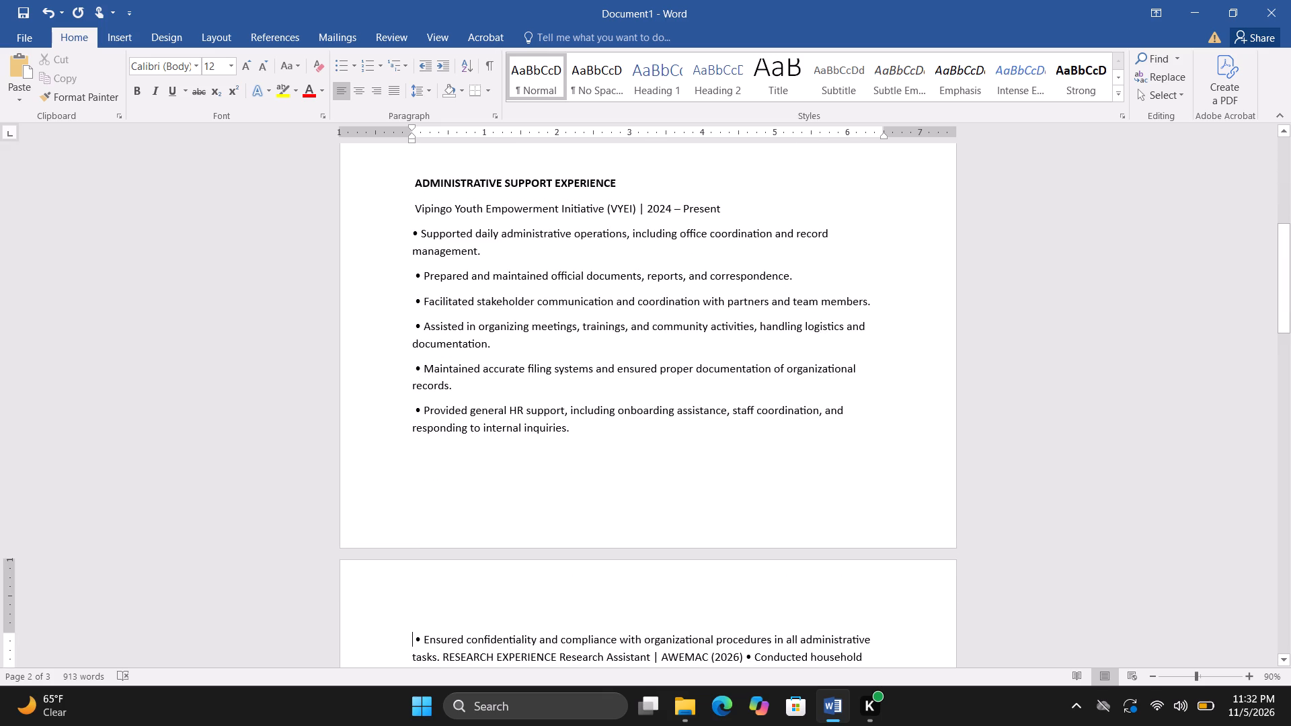
Remove the empty line above the "ADMINISTRATIVE SUPPORT EXPERIENCE" heading.
{"action": "scroll", "coordinate": [509, 426], "scroll_direction": "down", "scroll_amount": 1}
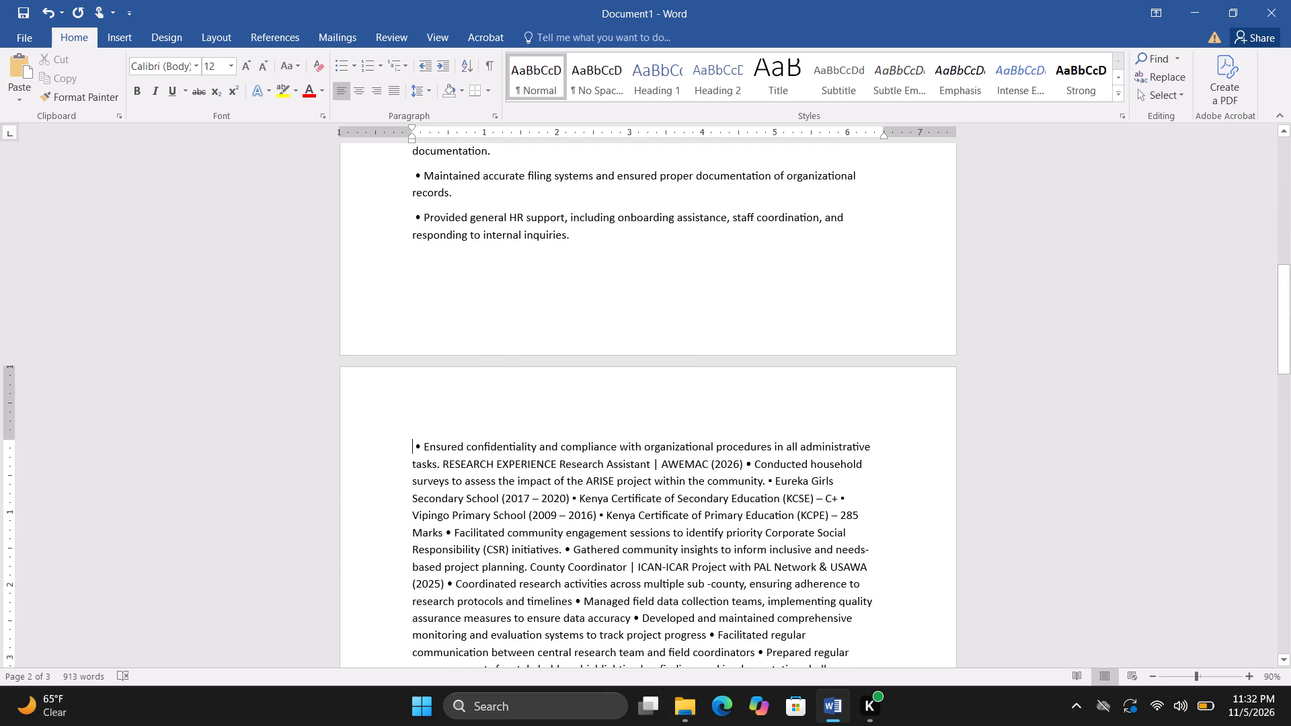
{"action": "scroll", "coordinate": [509, 426], "scroll_direction": "up", "scroll_amount": 3}
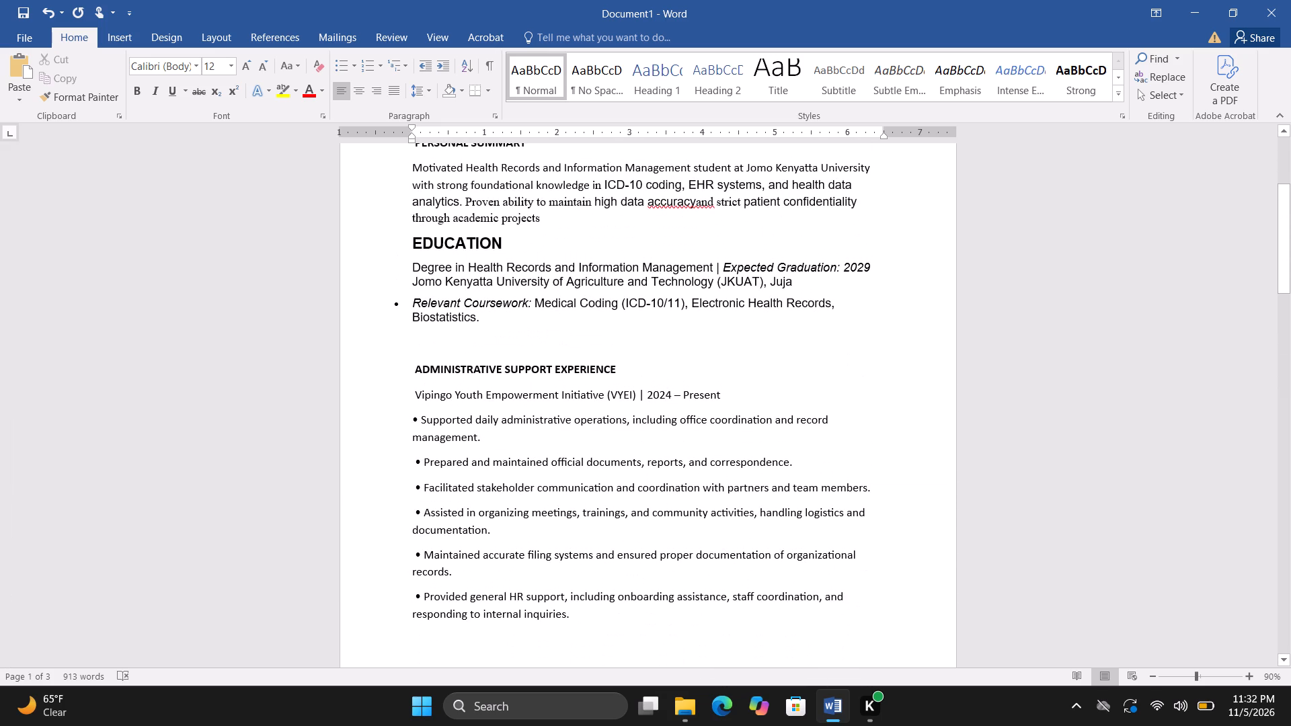
{"action": "left_click", "coordinate": [412, 366]}
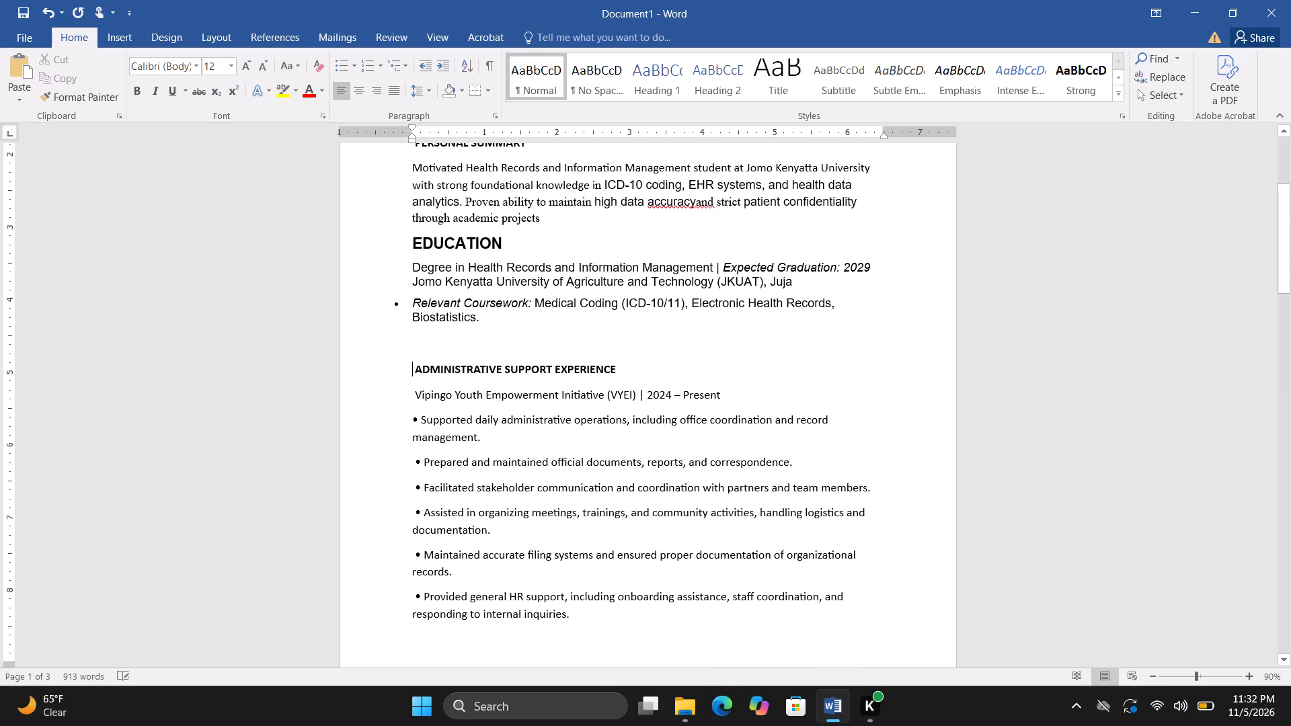
{"action": "key", "text": "BackSpace"}
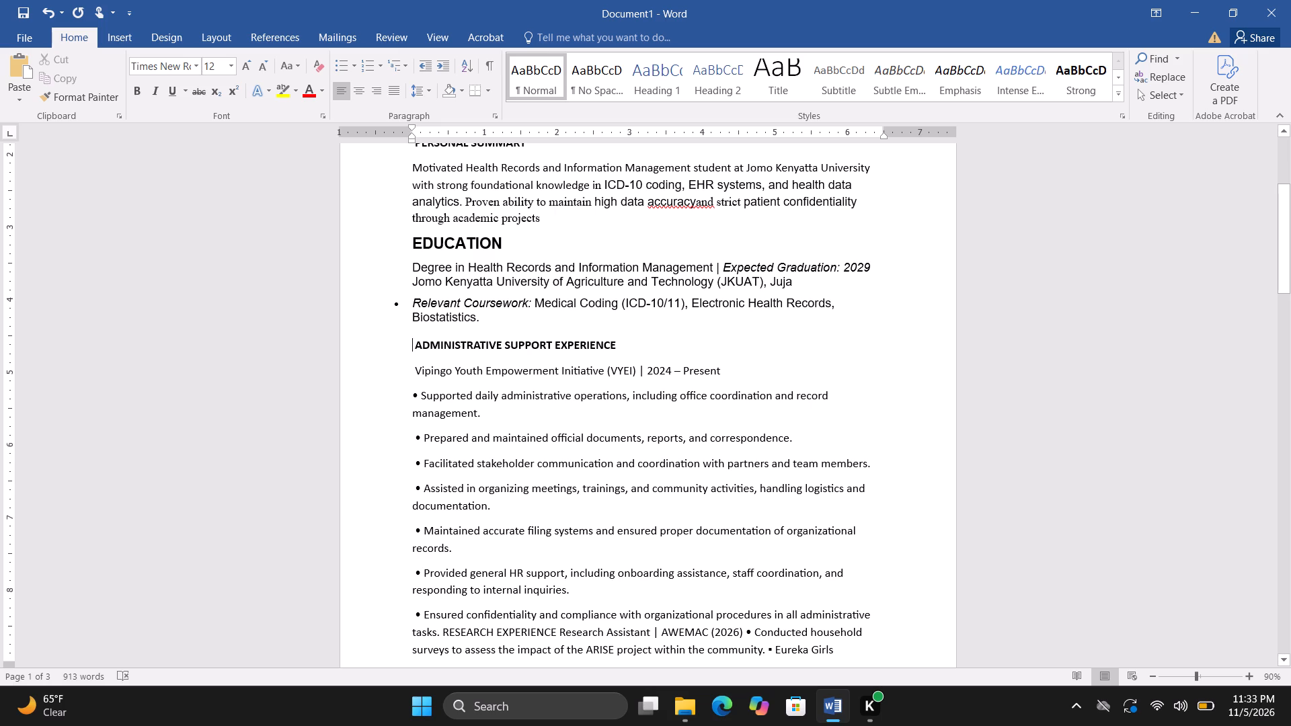
Start new lines after "Research Assistant | AWEMAC (2026)" and before "Eureka Girls Secondary School", separating the household surveys bullet.
{"action": "scroll", "coordinate": [503, 442], "scroll_direction": "down", "scroll_amount": 1}
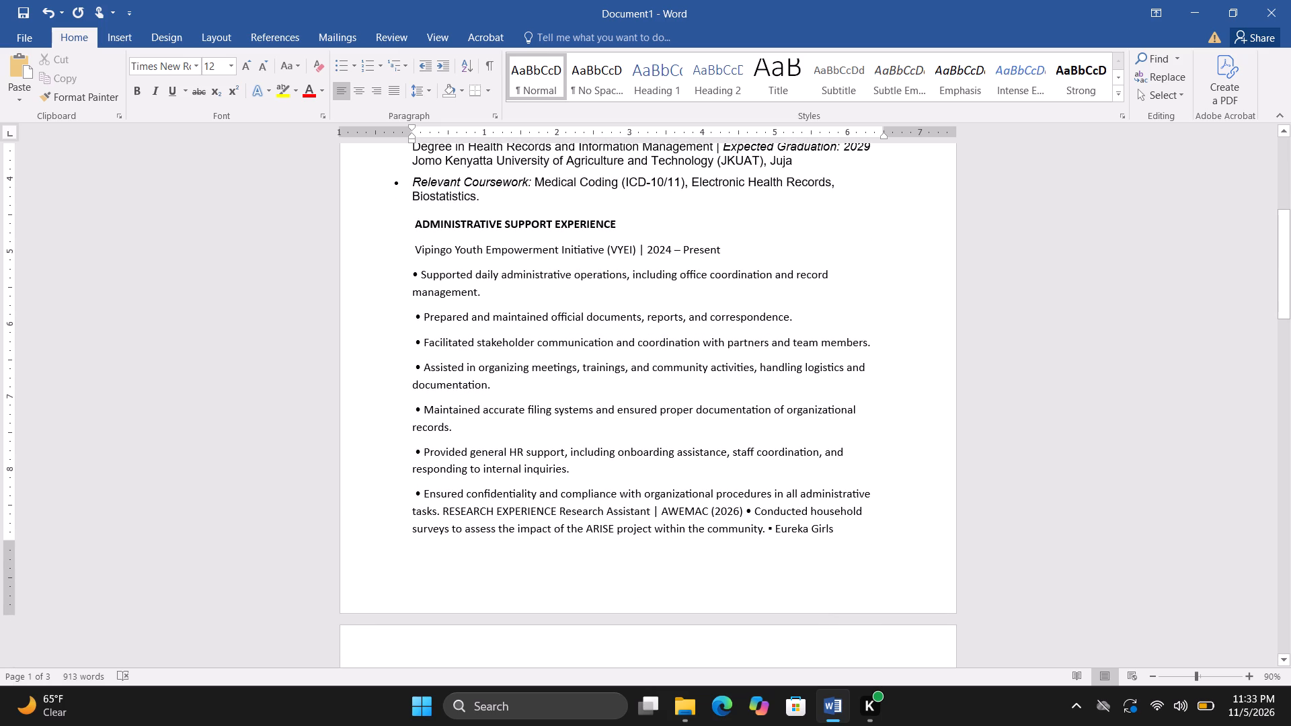
{"action": "left_click", "coordinate": [747, 513]}
{"action": "key", "text": "Return"}
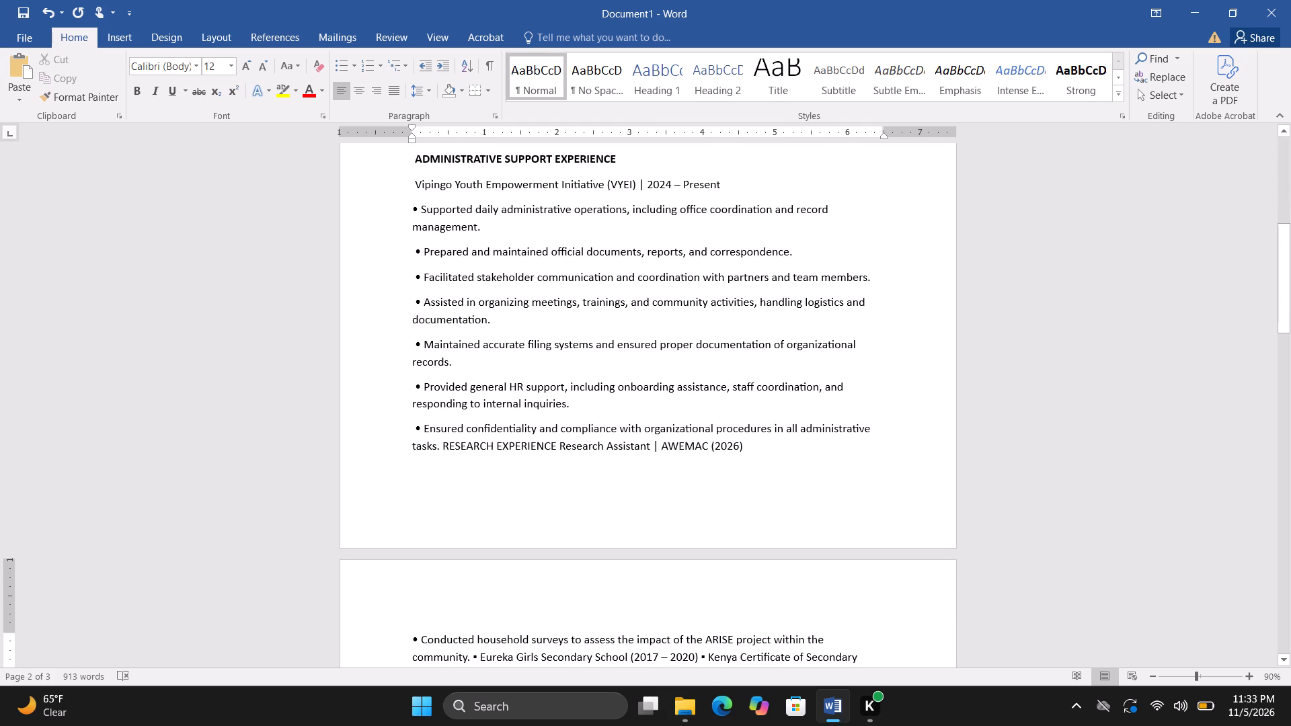
{"action": "scroll", "coordinate": [545, 614], "scroll_direction": "down", "scroll_amount": 2}
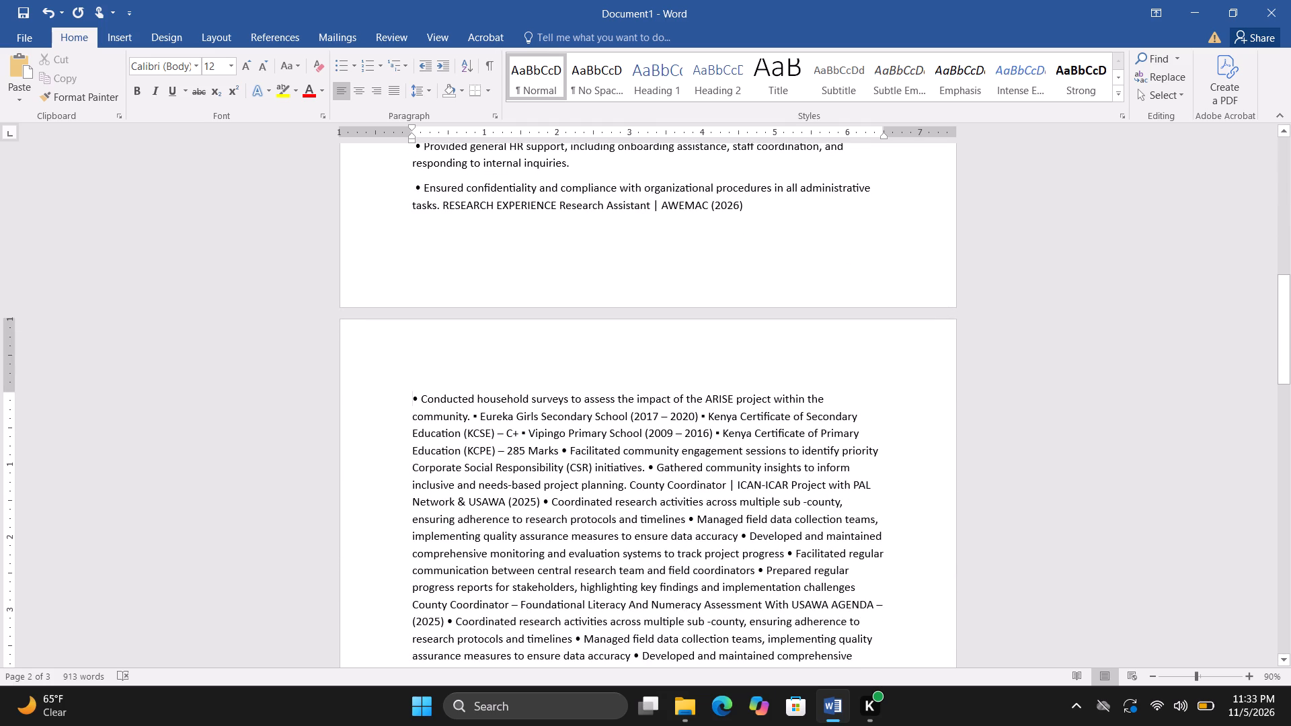
{"action": "left_click", "coordinate": [472, 415]}
{"action": "key", "text": "Return"}
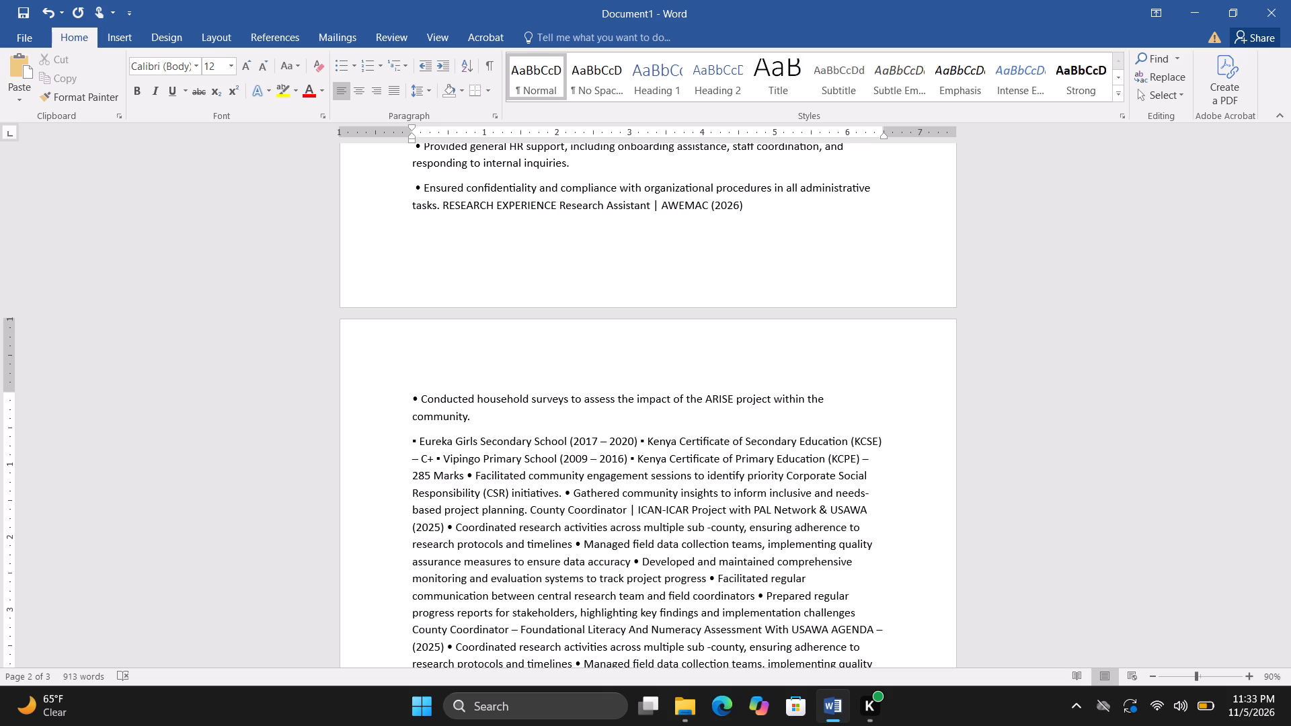
Replace "Eureka Girls Secondary" and its leading bullet with "Shimo la tewa" before "School (2017 – 2020)".
{"action": "left_click", "coordinate": [532, 438]}
{"action": "key", "text": "BackSpace"}
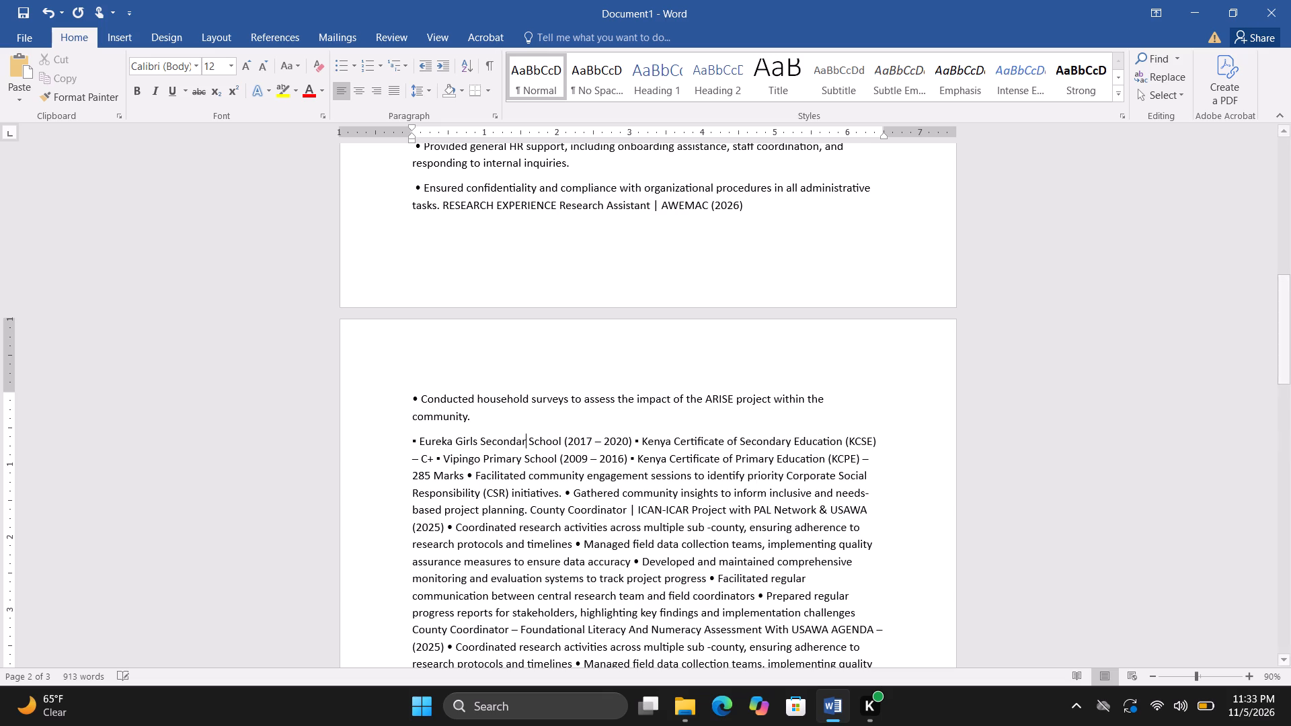
{"action": "key", "text": "BackSpace"}
{"action": "key", "text": "BackSpace"}
{"action": "key", "text": "BackSpace"}
{"action": "key", "text": "BackSpace"}
{"action": "key", "text": "BackSpace"}
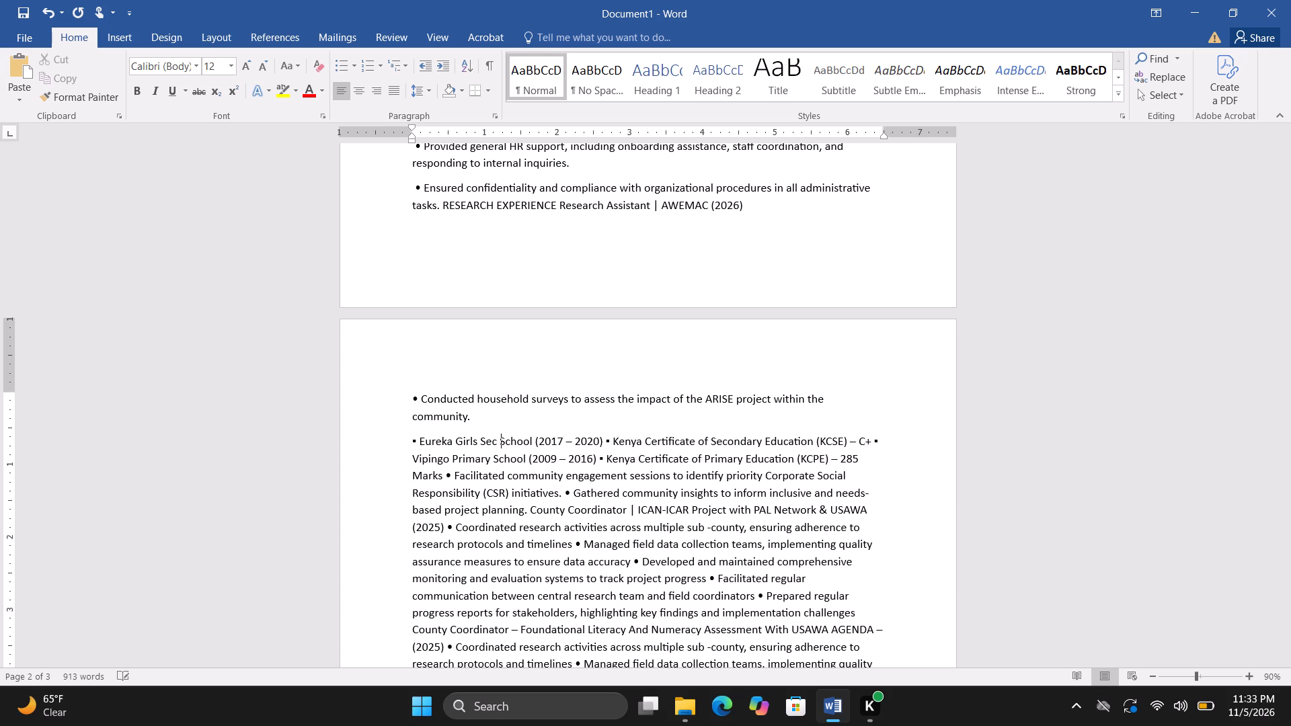
{"action": "key", "text": "BackSpace"}
{"action": "key", "text": "BackSpace"}
{"action": "key", "text": "BackSpace"}
{"action": "key", "text": "BackSpace"}
{"action": "key", "text": "BackSpace"}
{"action": "key", "text": "BackSpace"}
{"action": "key", "text": "BackSpace"}
{"action": "key", "text": "BackSpace"}
{"action": "key", "text": "BackSpace"}
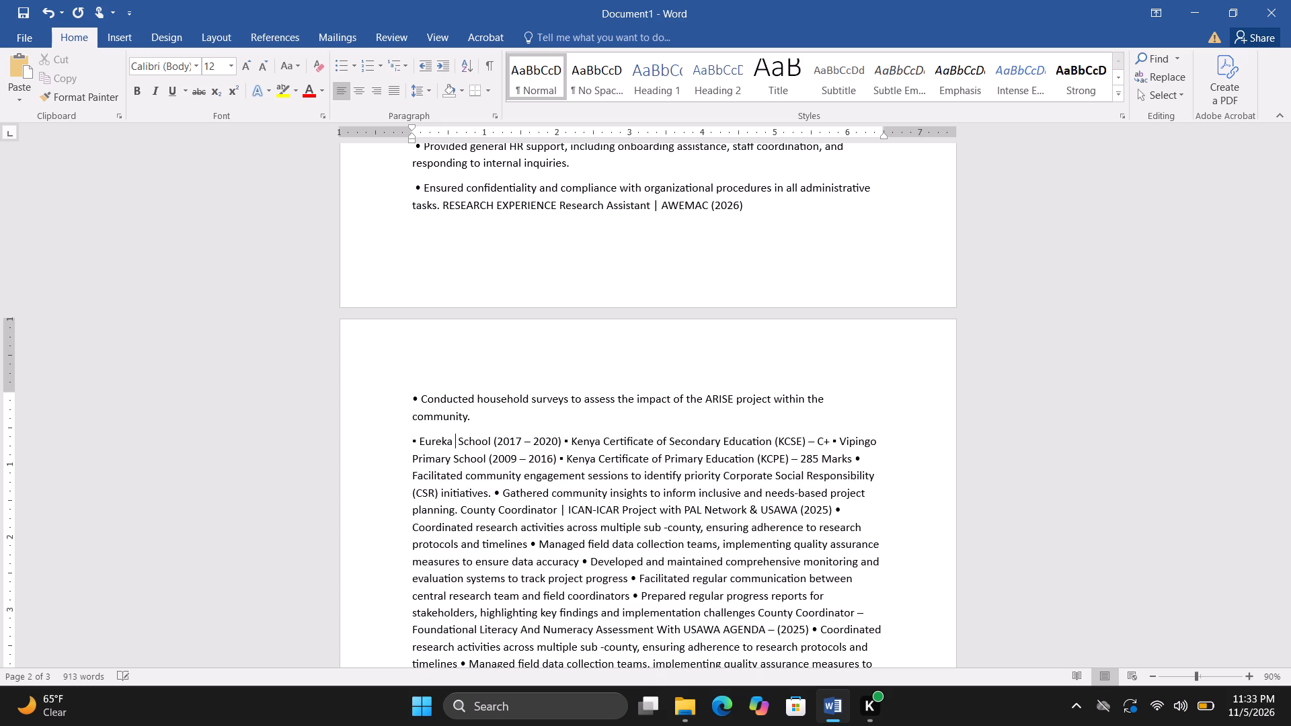
{"action": "key", "text": "BackSpace"}
{"action": "key", "text": "BackSpace"}
{"action": "key", "text": "BackSpace"}
{"action": "key", "text": "BackSpace"}
{"action": "key", "text": "BackSpace"}
{"action": "key", "text": "BackSpace"}
{"action": "key", "text": "BackSpace"}
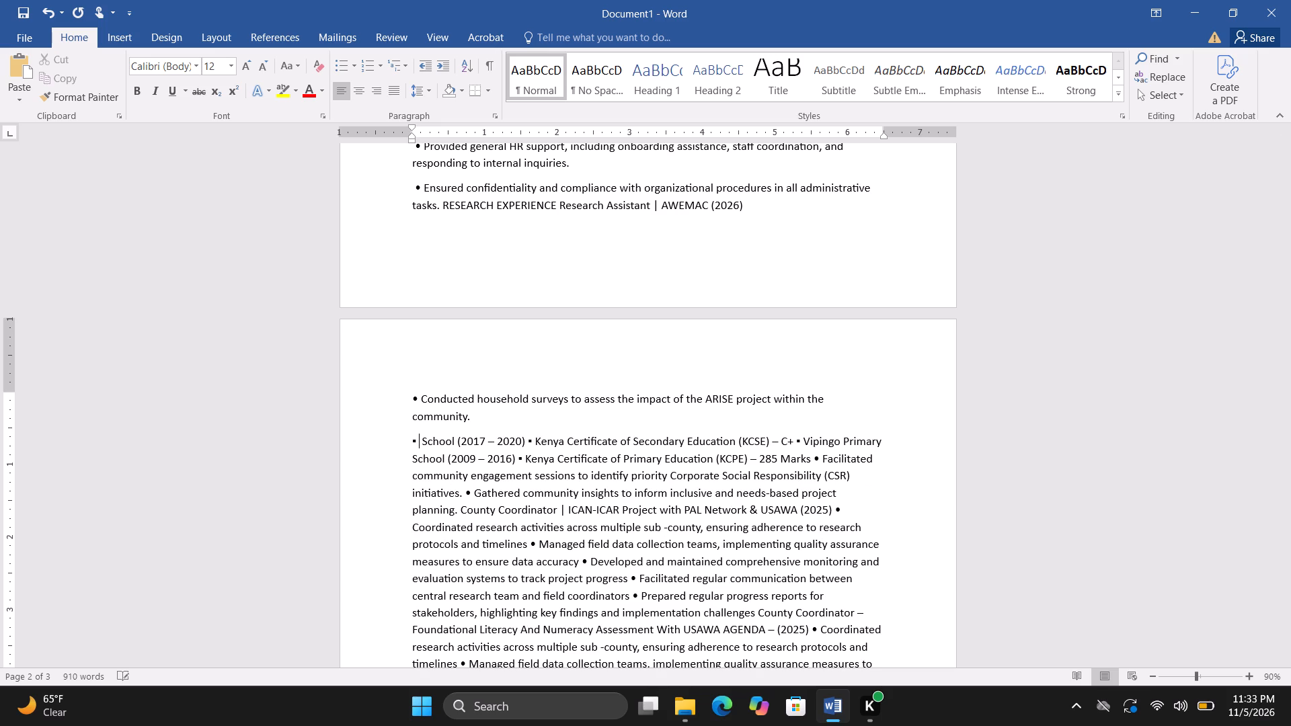
{"action": "type", "text": "shi"}
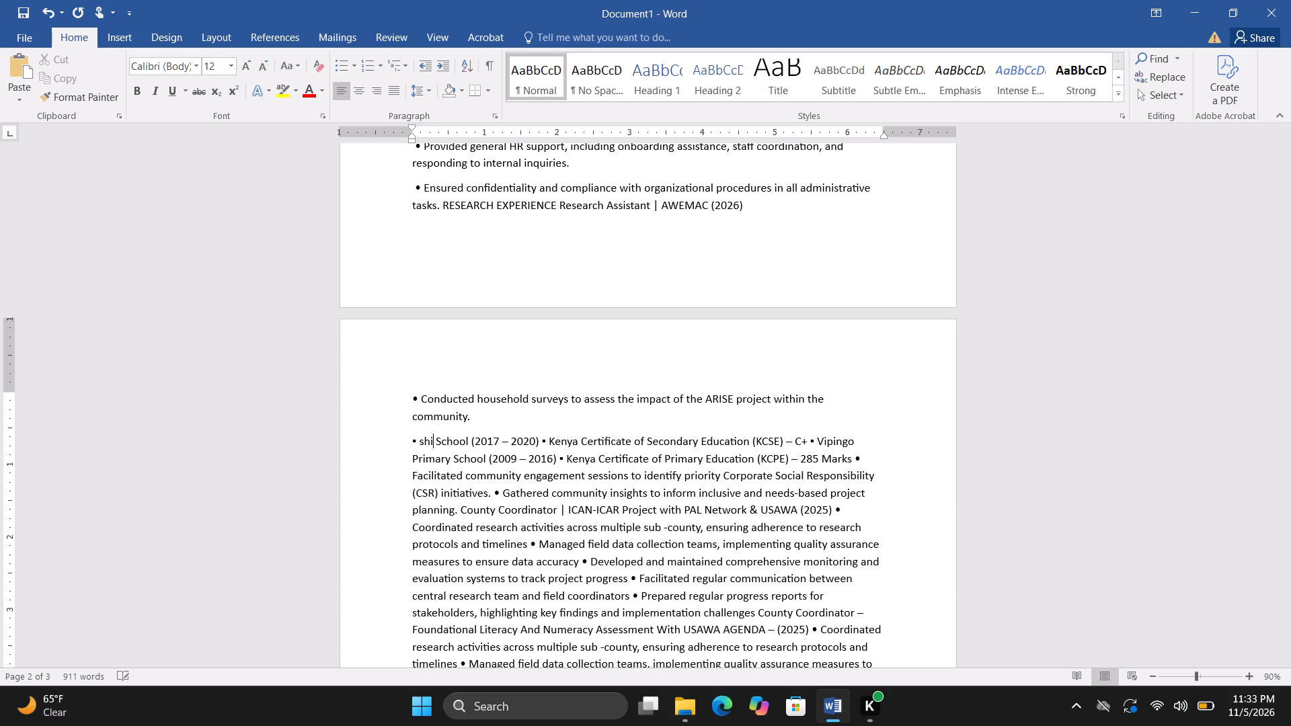
{"action": "key", "text": "BackSpace"}
{"action": "key", "text": "BackSpace"}
{"action": "key", "text": "BackSpace"}
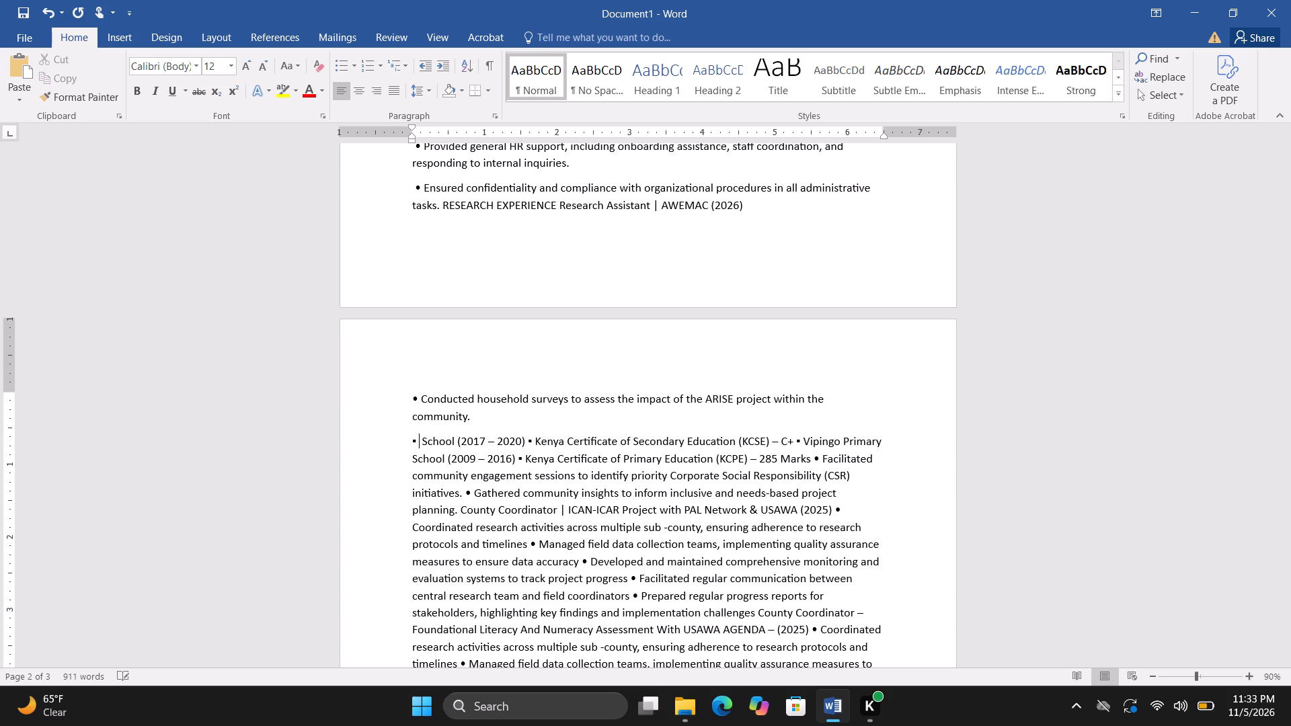
{"action": "key", "text": "BackSpace"}
{"action": "key", "text": "BackSpace"}
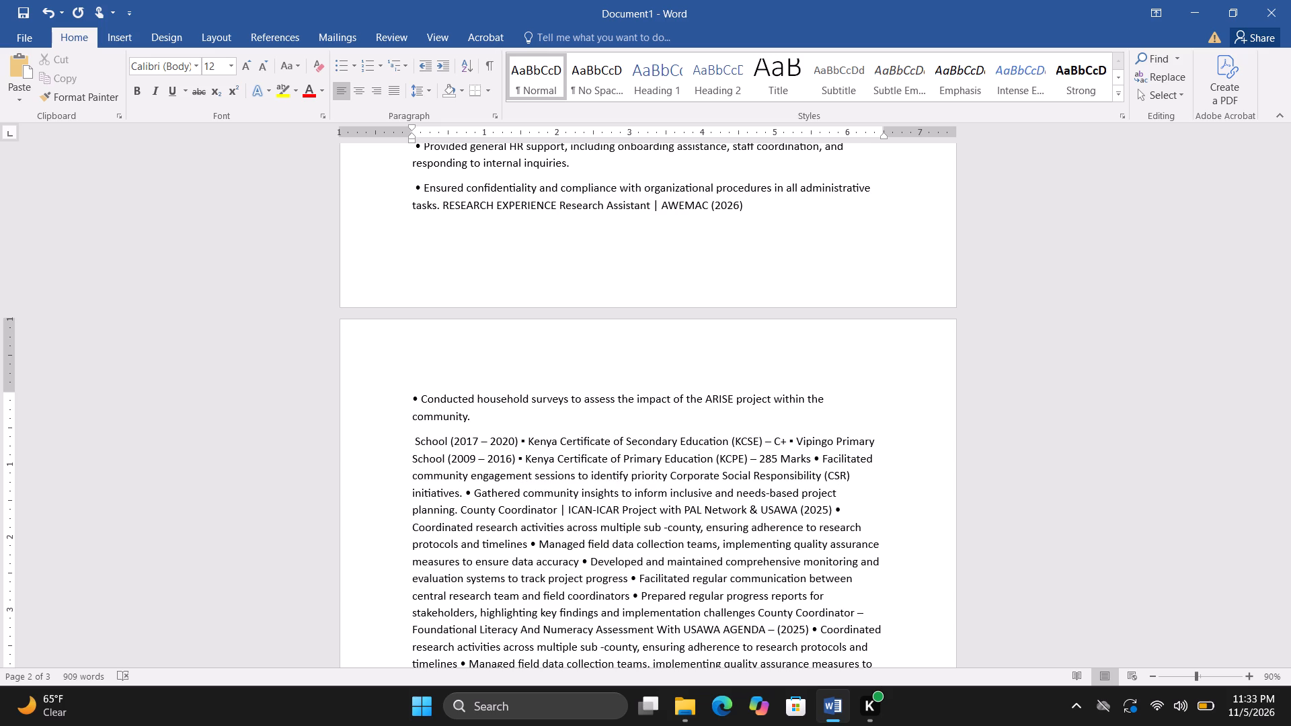
{"action": "key", "text": "s"}
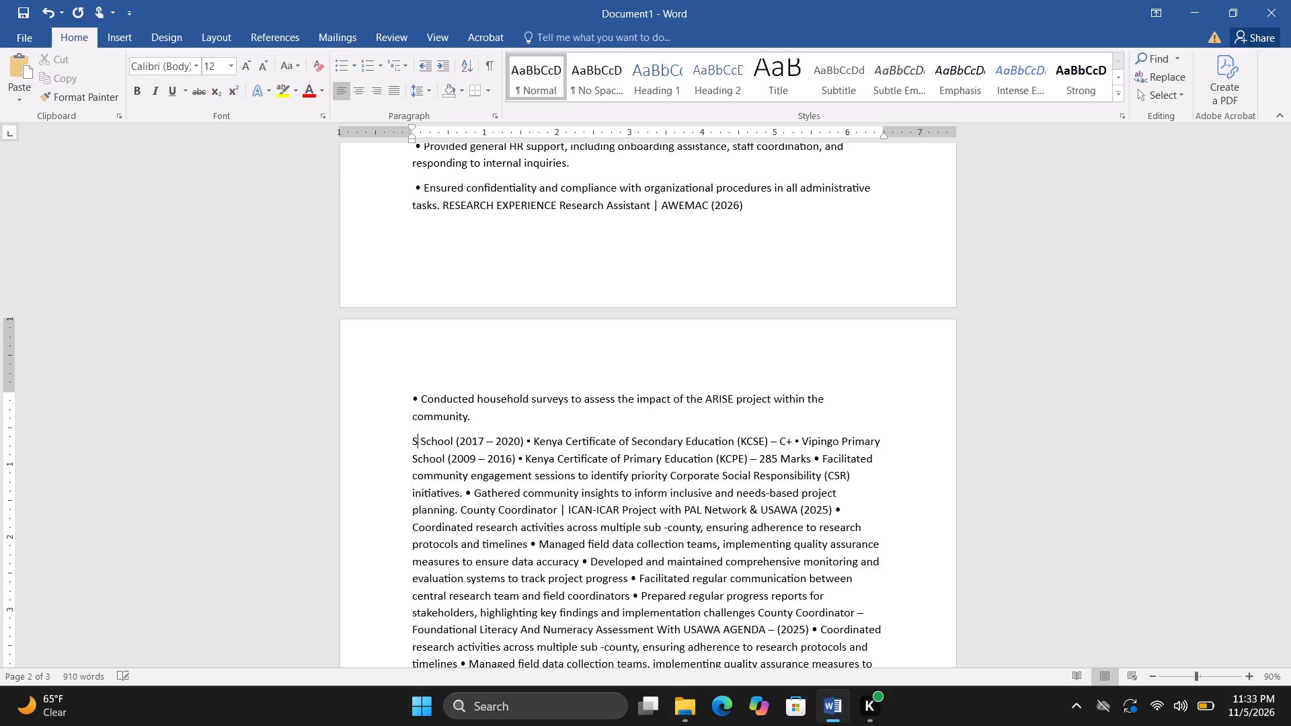
{"action": "type", "text": "himo la tewwa"}
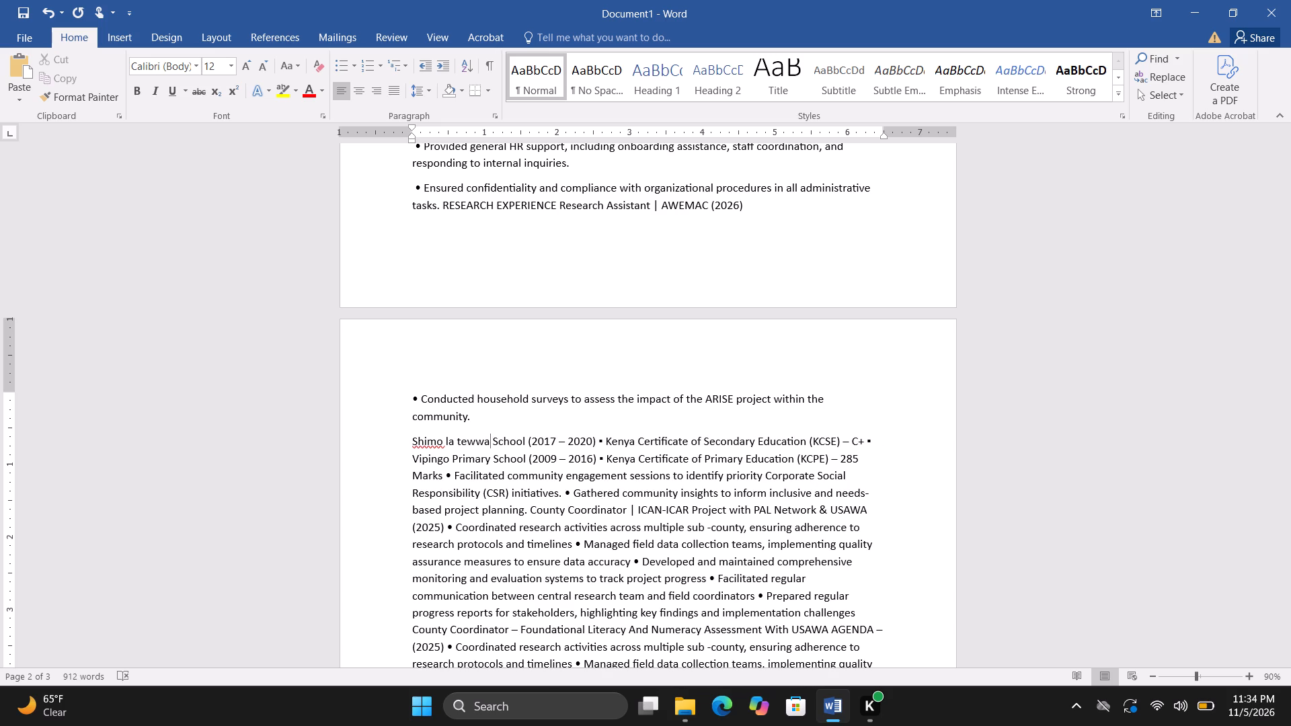
{"action": "key", "text": "BackSpace"}
{"action": "key", "text": "BackSpace"}
{"action": "key", "text": "a"}
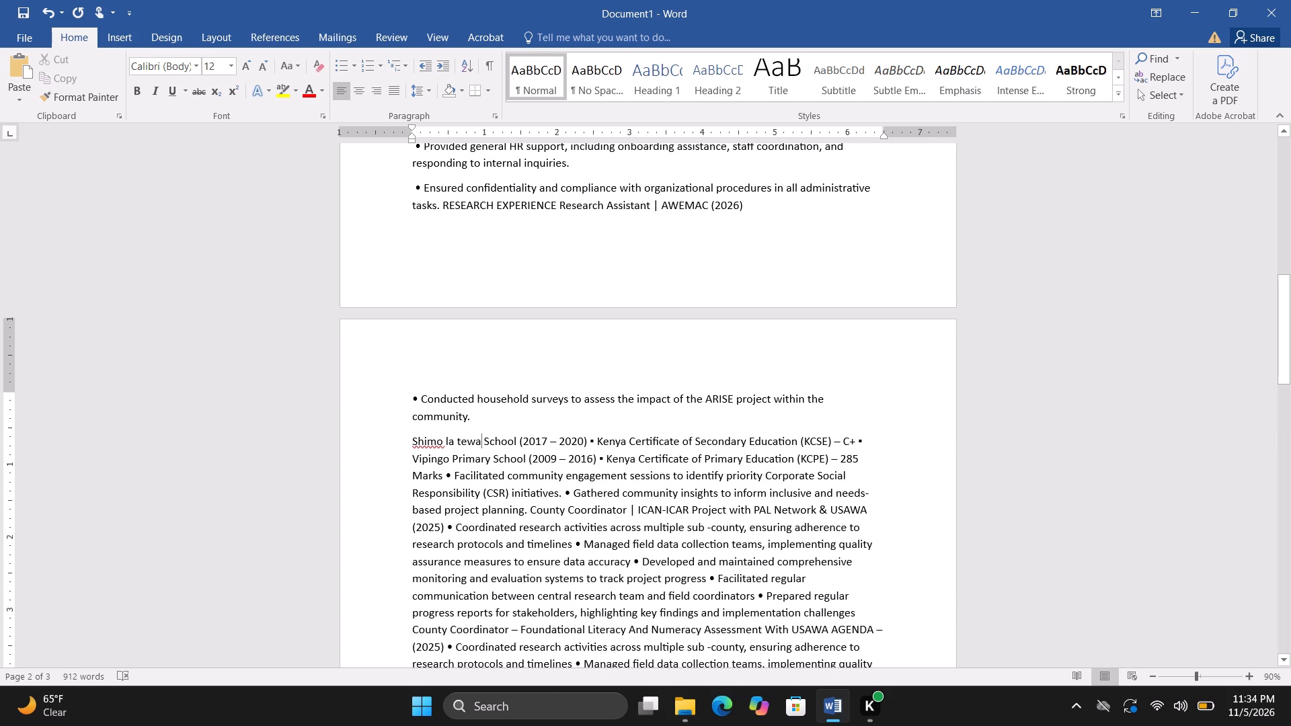
Replace the Kenya Certificate of Secondary Education (KCSE) grade with "B (MINUS)".
{"action": "left_click", "coordinate": [547, 441]}
{"action": "left_click", "coordinate": [854, 441]}
{"action": "key", "text": "BackSpace"}
{"action": "key", "text": "BackSpace"}
{"action": "key", "text": "BackSpace"}
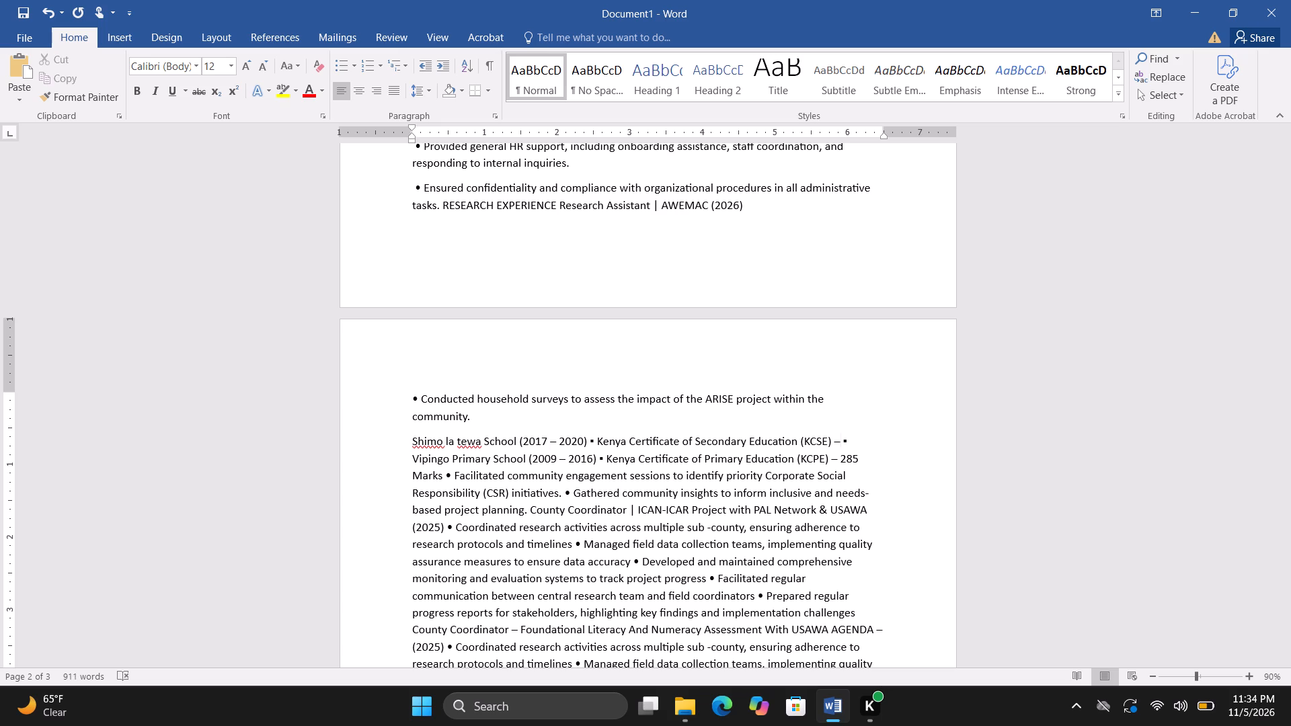
{"action": "key", "text": "space"}
{"action": "key", "text": "b"}
{"action": "key", "text": "BackSpace"}
{"action": "type", "text": "B"}
{"action": "key", "text": "space"}
{"action": "key", "text": "shift+parenleft"}
{"action": "type", "text": "MINUS"}
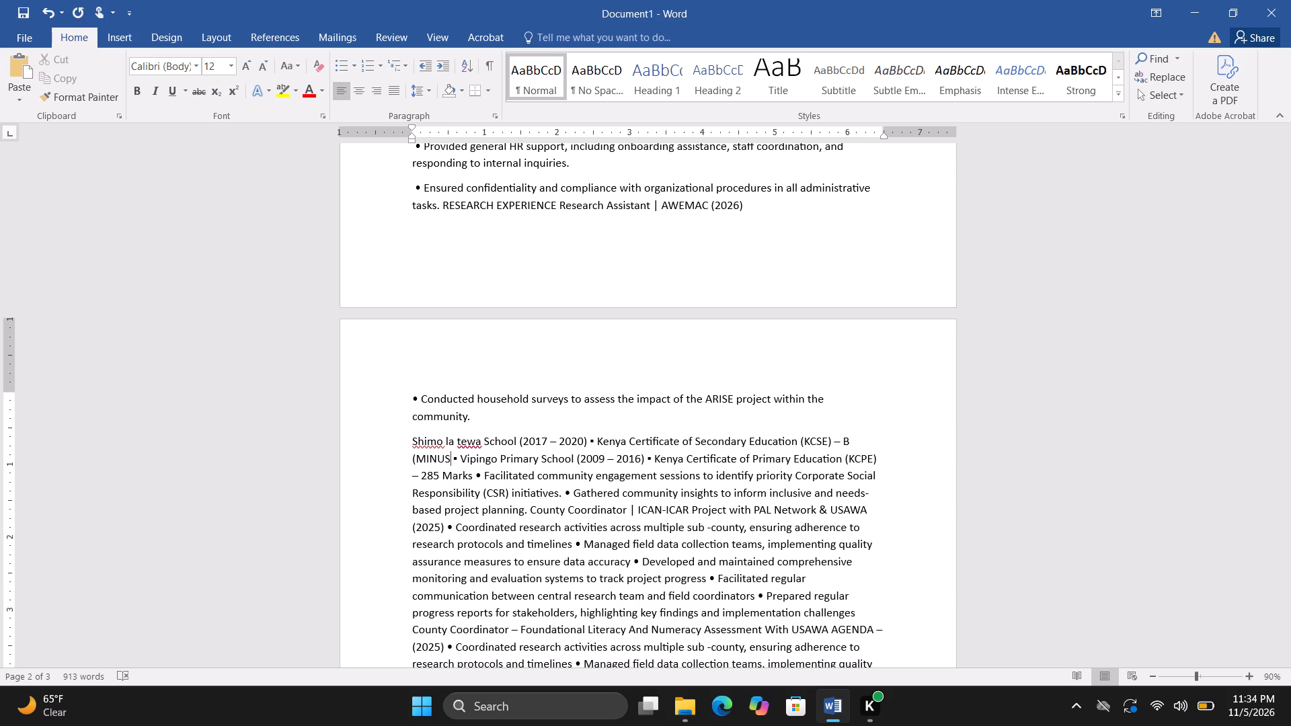
{"action": "key", "text": "shift+parenright"}
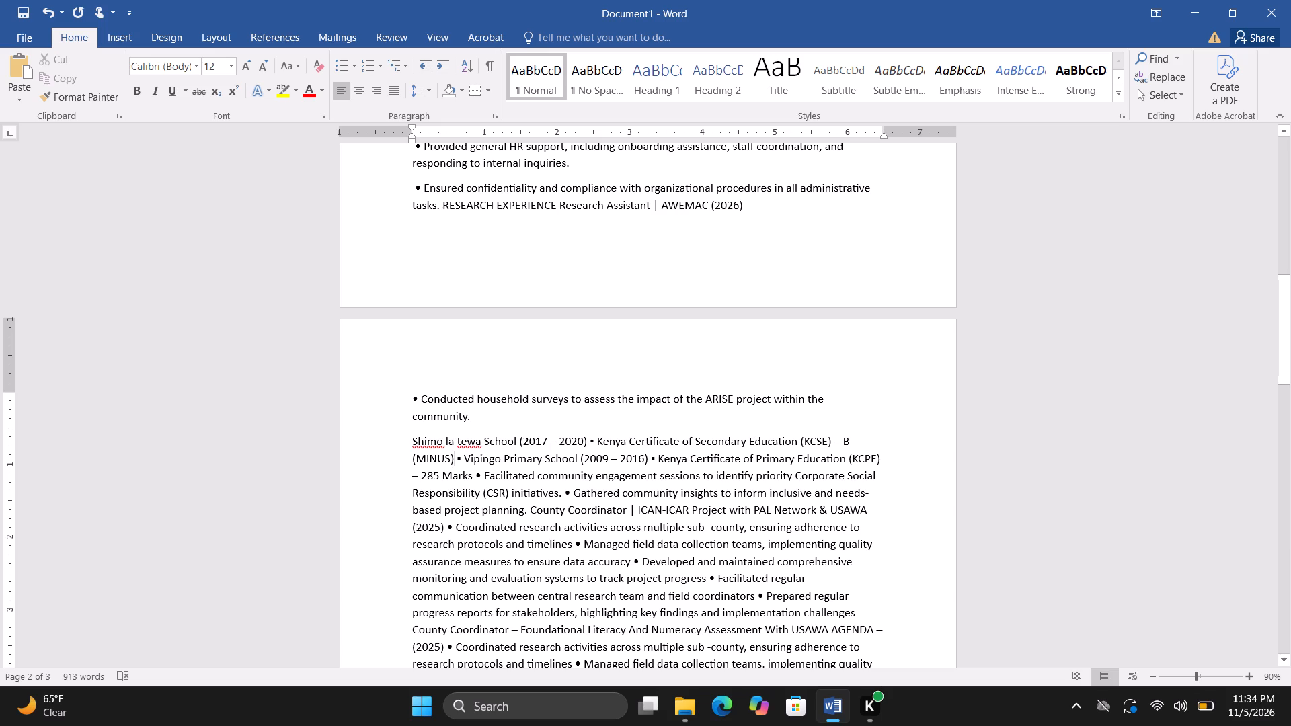
Replace the primary school name before "(2009 – 2016)" with "Crossroads academy".
{"action": "left_click", "coordinate": [579, 457]}
{"action": "key", "text": "BackSpace"}
{"action": "key", "text": "BackSpace"}
{"action": "key", "text": "BackSpace"}
{"action": "key", "text": "BackSpace"}
{"action": "key", "text": "BackSpace"}
{"action": "key", "text": "BackSpace"}
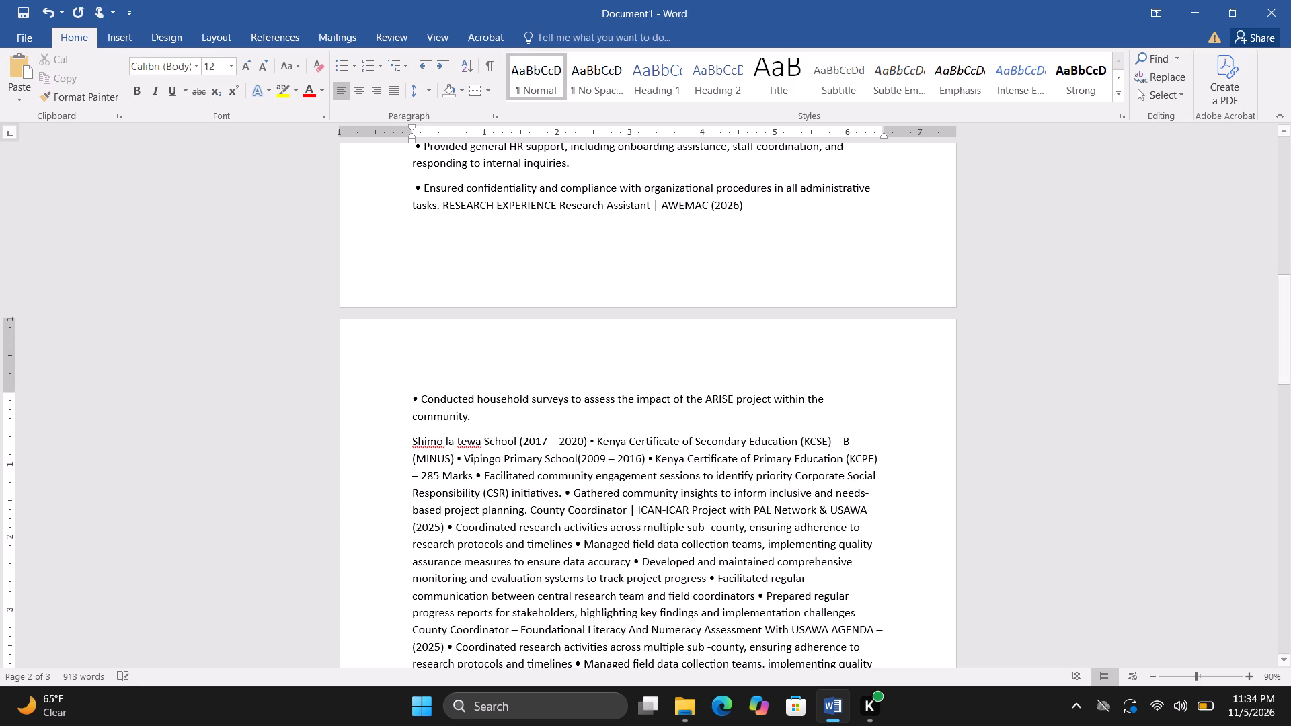
{"action": "key", "text": "BackSpace"}
{"action": "key", "text": "BackSpace"}
{"action": "key", "text": "BackSpace"}
{"action": "key", "text": "BackSpace"}
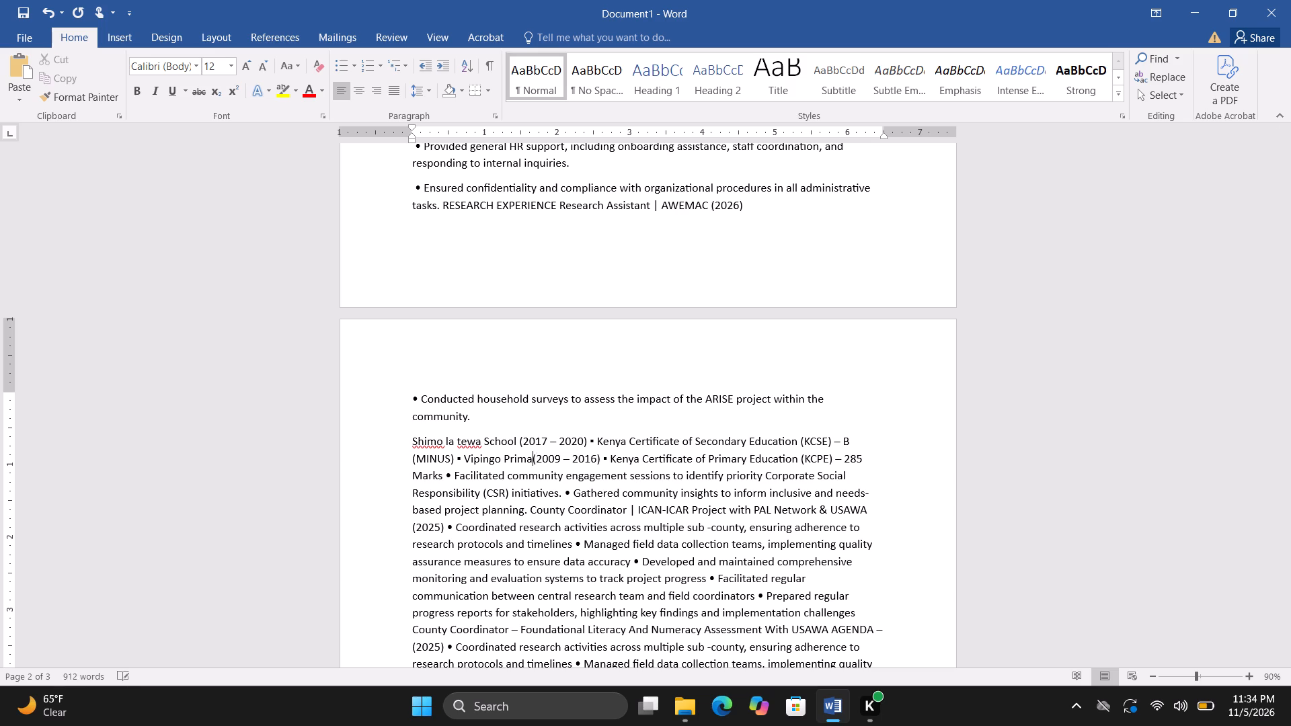
{"action": "key", "text": "BackSpace"}
{"action": "key", "text": "BackSpace"}
{"action": "key", "text": "BackSpace"}
{"action": "key", "text": "BackSpace"}
{"action": "key", "text": "BackSpace"}
{"action": "key", "text": "BackSpace"}
{"action": "key", "text": "BackSpace"}
{"action": "key", "text": "BackSpace"}
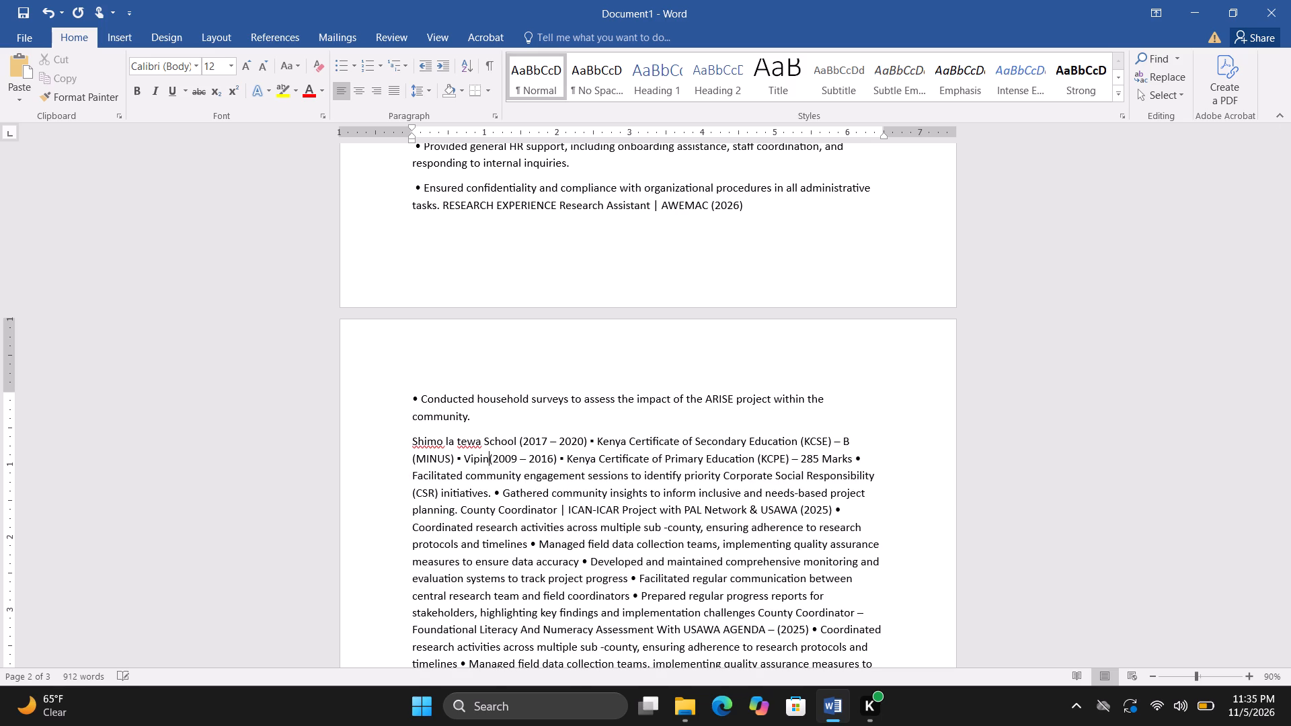
{"action": "key", "text": "BackSpace"}
{"action": "key", "text": "BackSpace"}
{"action": "key", "text": "BackSpace"}
{"action": "key", "text": "BackSpace"}
{"action": "key", "text": "BackSpace"}
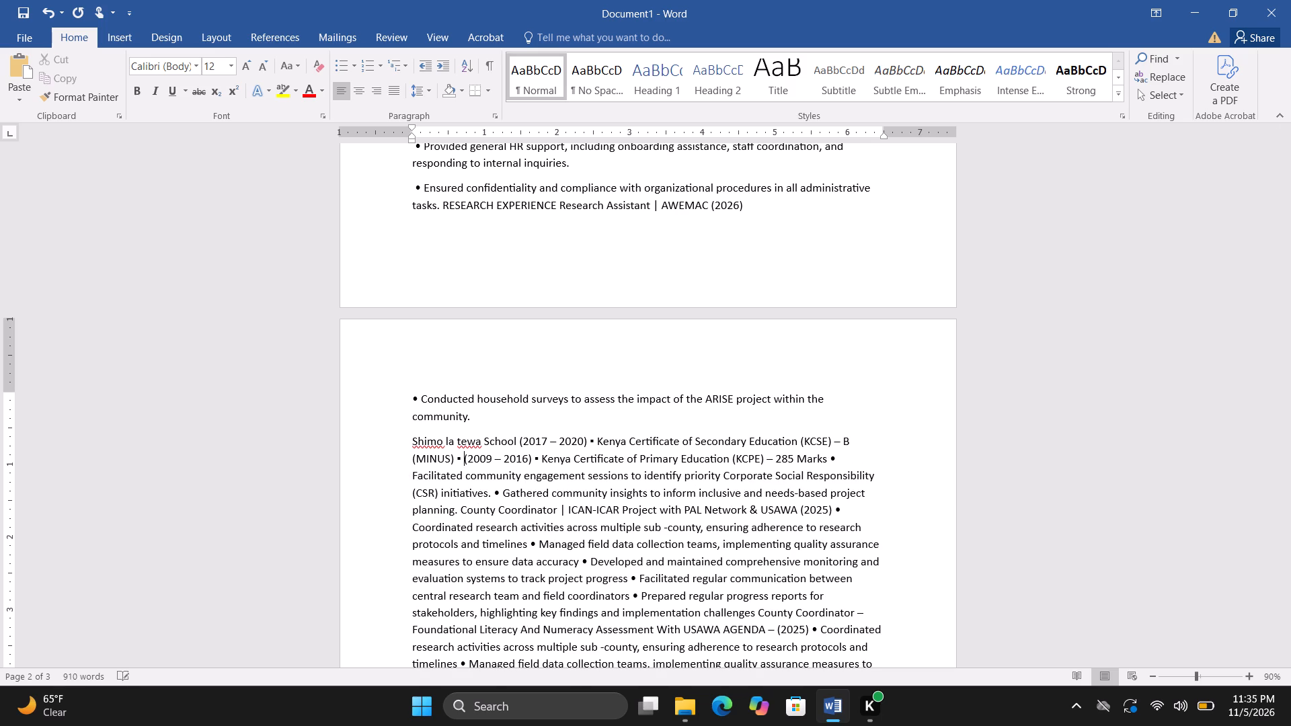
{"action": "type", "text": "CR"}
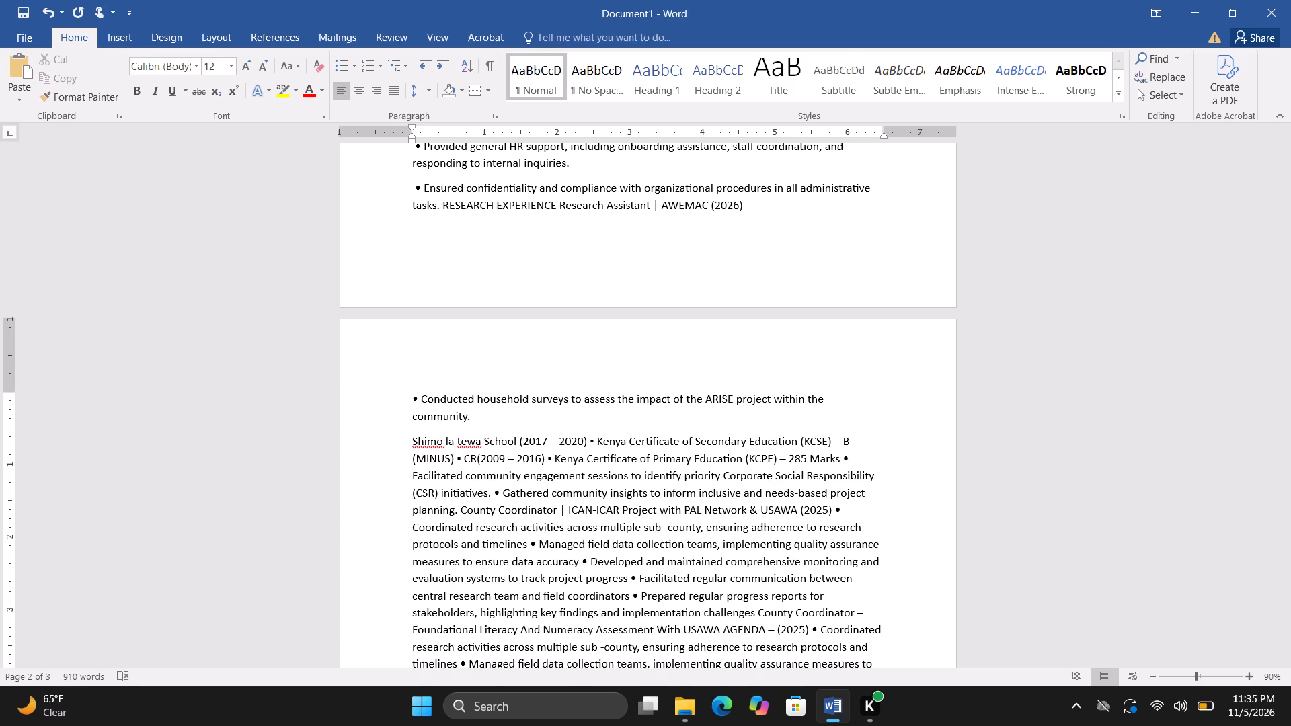
{"action": "type", "text": "OSS"}
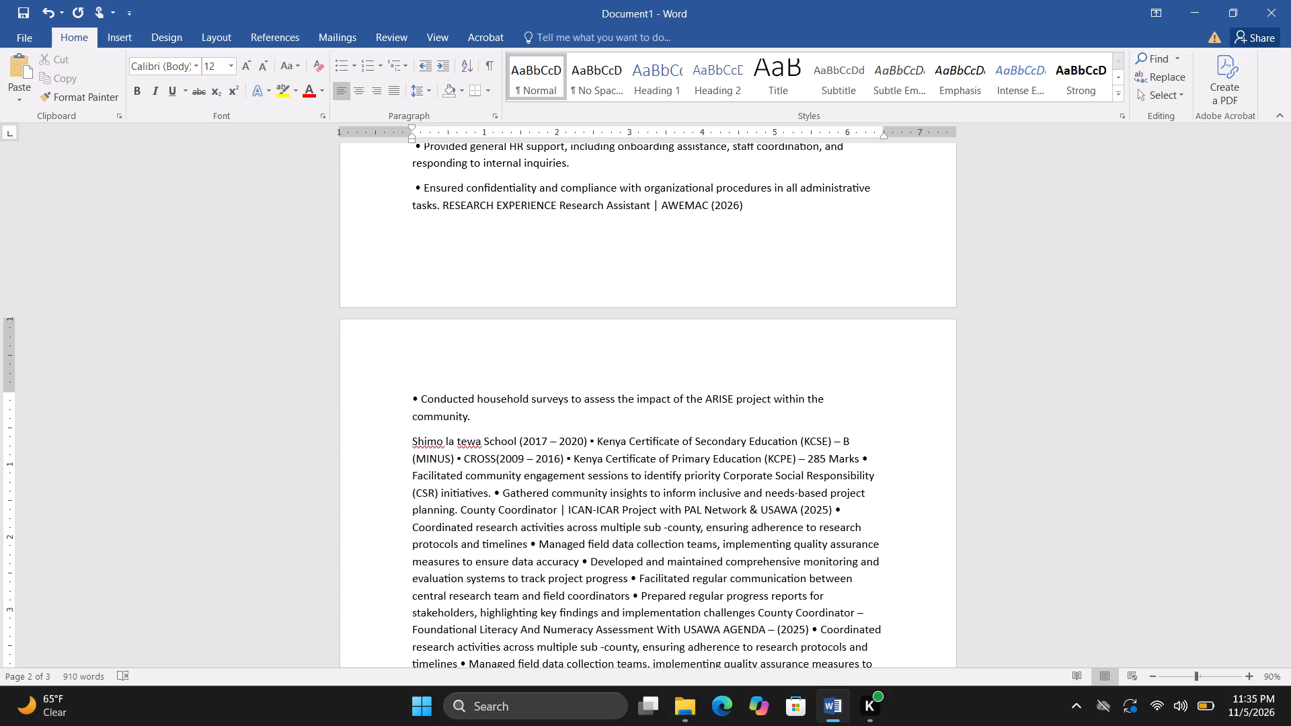
{"action": "key", "text": "BackSpace"}
{"action": "key", "text": "BackSpace"}
{"action": "key", "text": "BackSpace"}
{"action": "key", "text": "BackSpace"}
{"action": "key", "text": "BackSpace"}
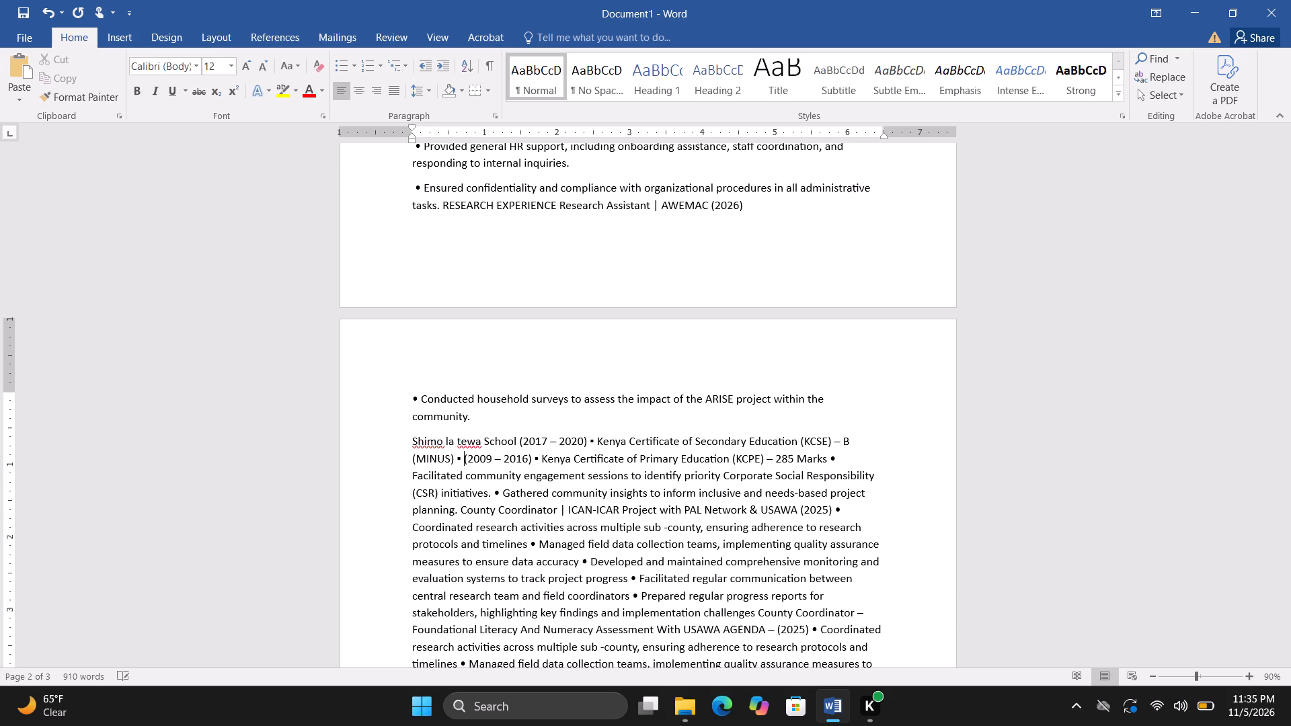
{"action": "key", "text": "c"}
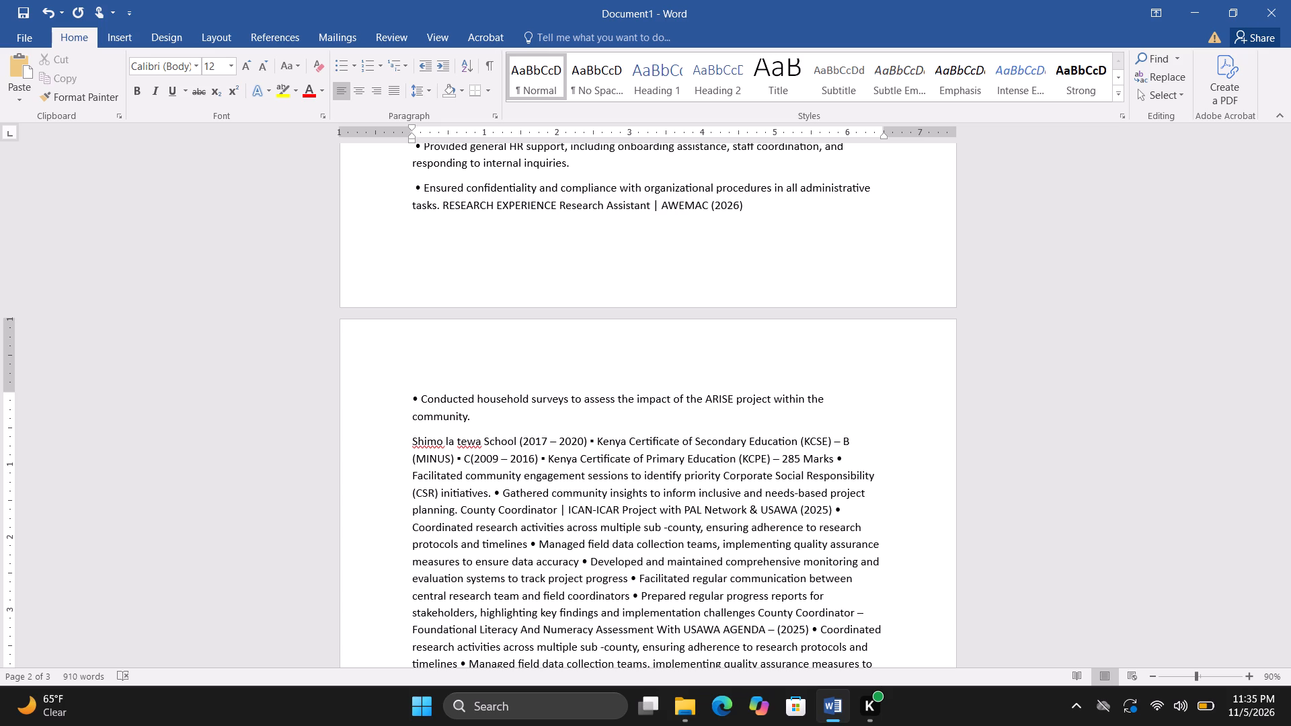
{"action": "type", "text": "ross"}
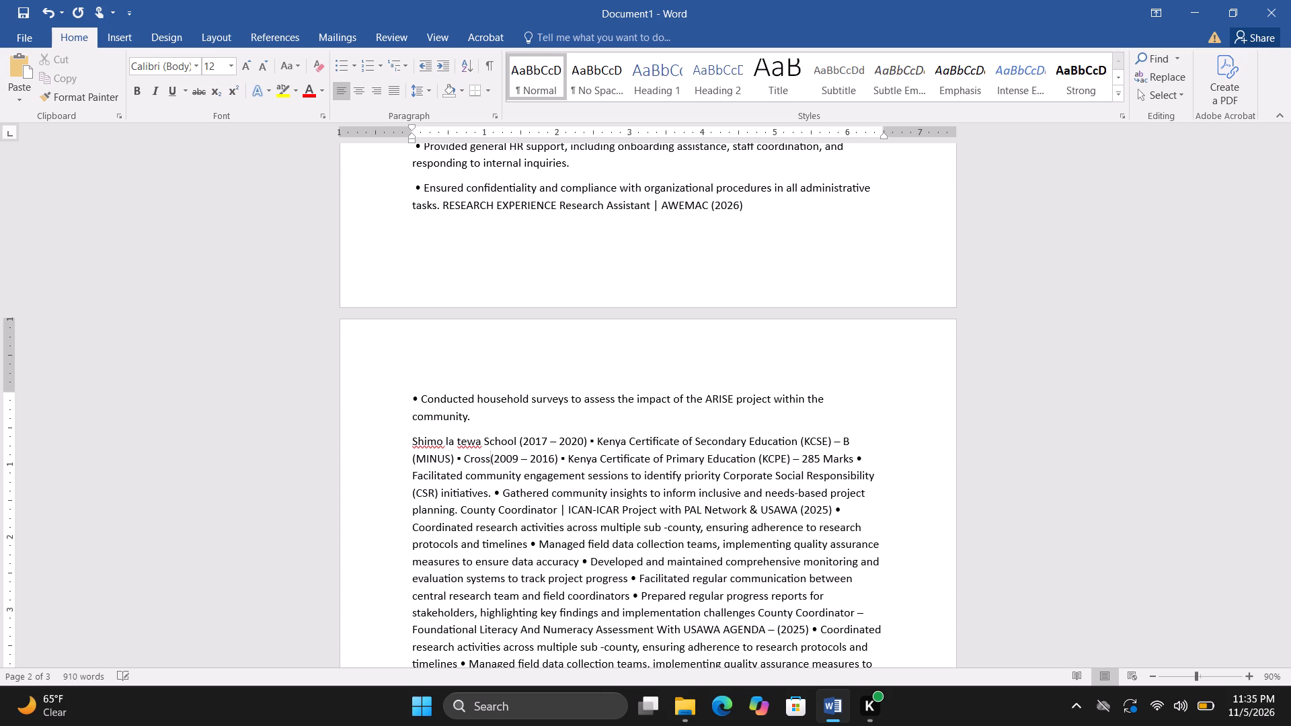
{"action": "key", "text": "r"}
{"action": "type", "text": "oads"}
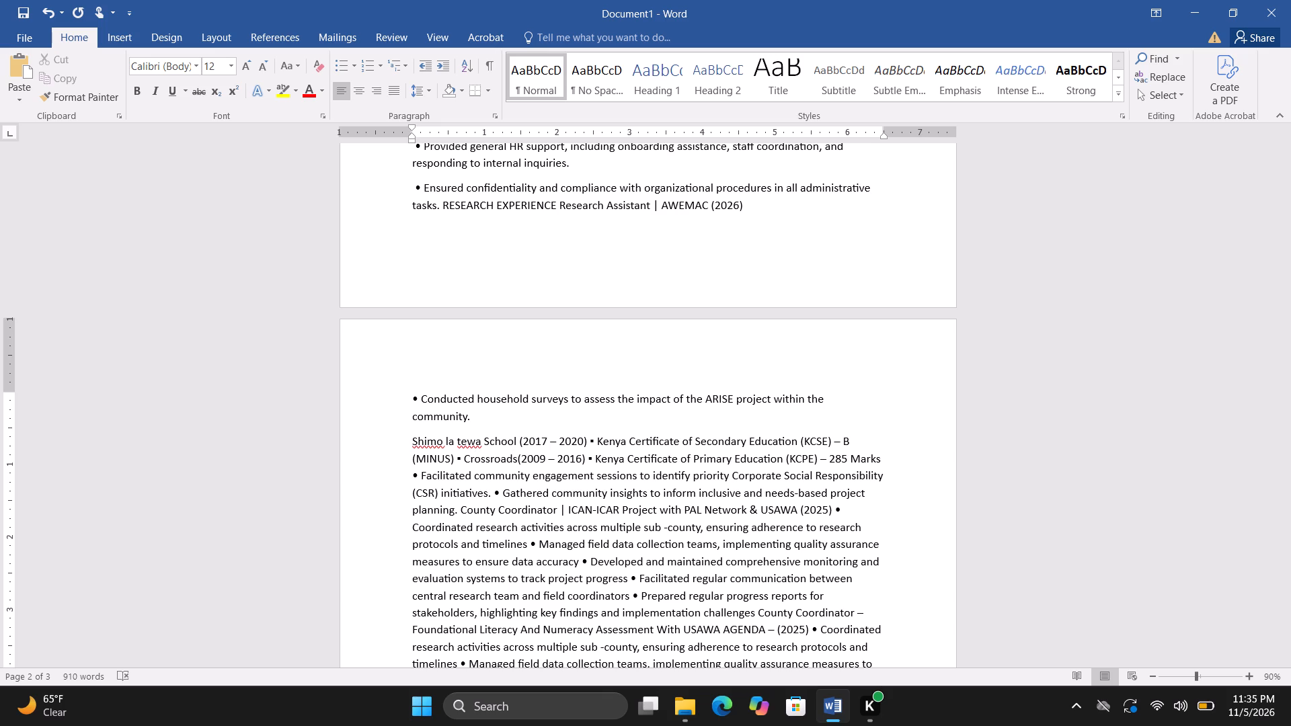
{"action": "key", "text": "space"}
{"action": "type", "text": "academy"}
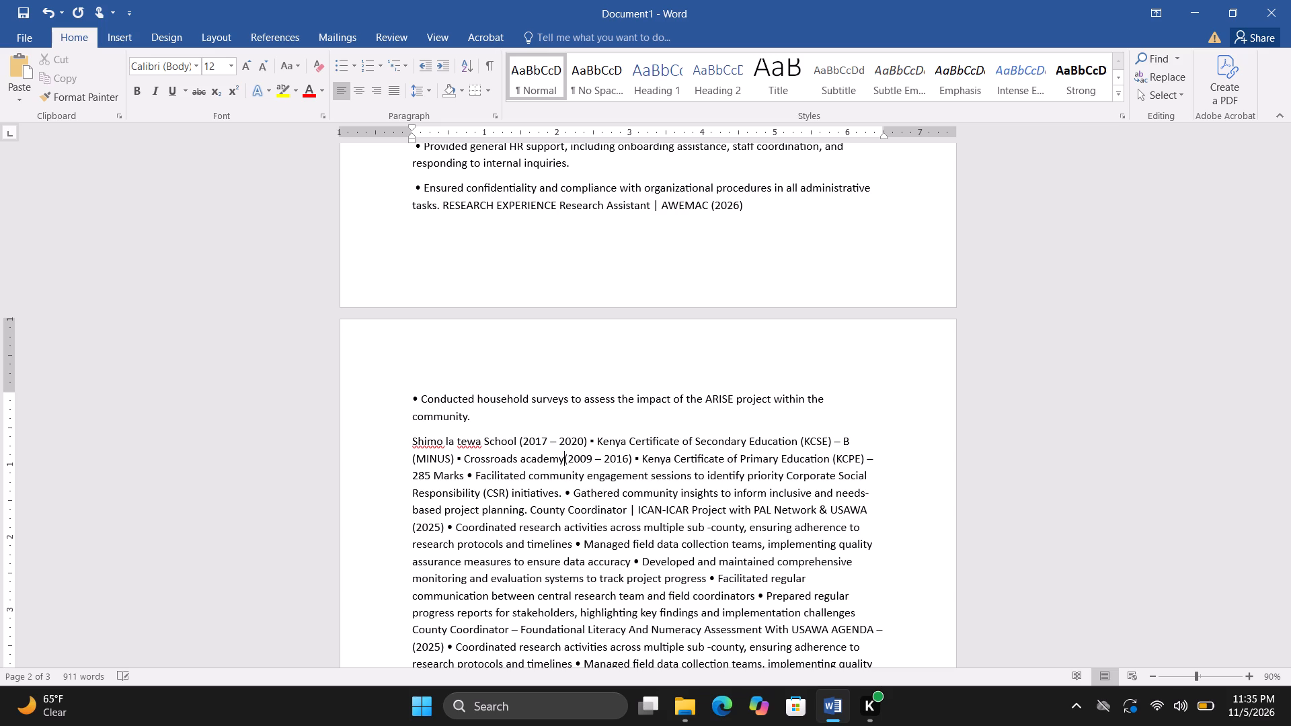
{"action": "key", "text": "space"}
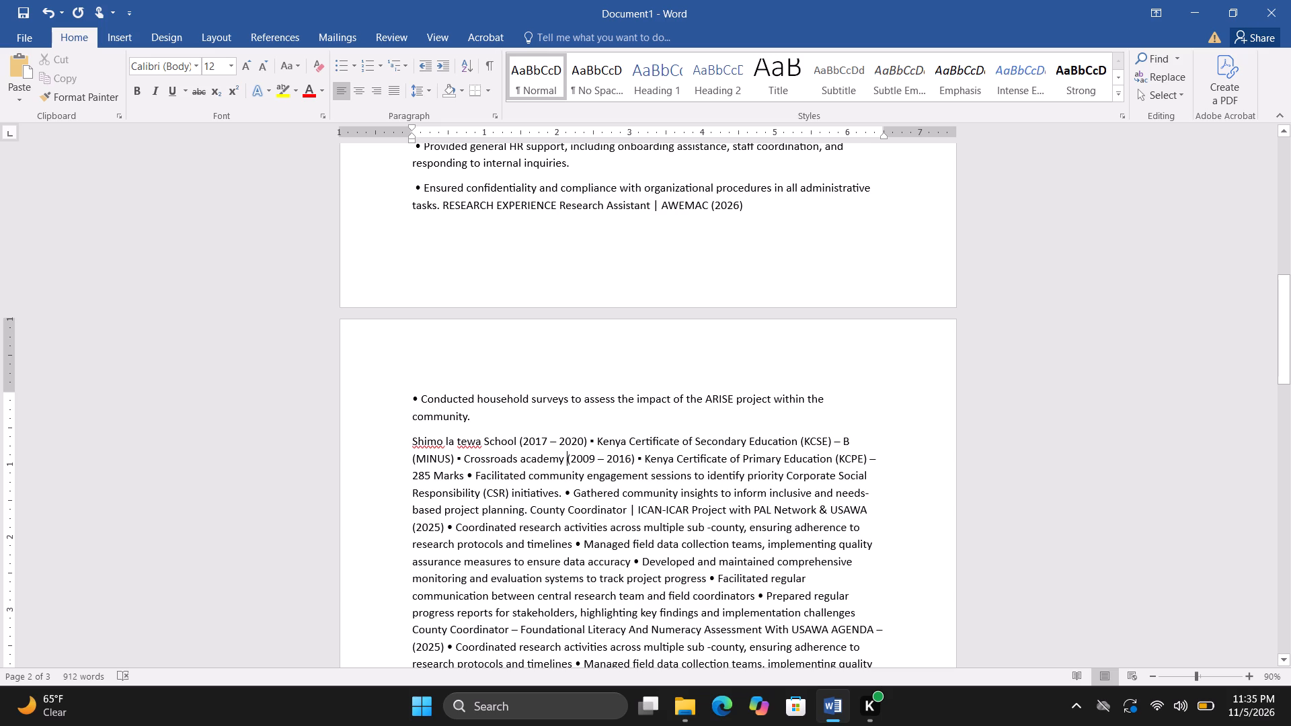
Set the Kenya Certificate of Primary Education (KCPE) result to 371 Marks.
{"action": "left_click", "coordinate": [429, 477]}
{"action": "key", "text": "BackSpace"}
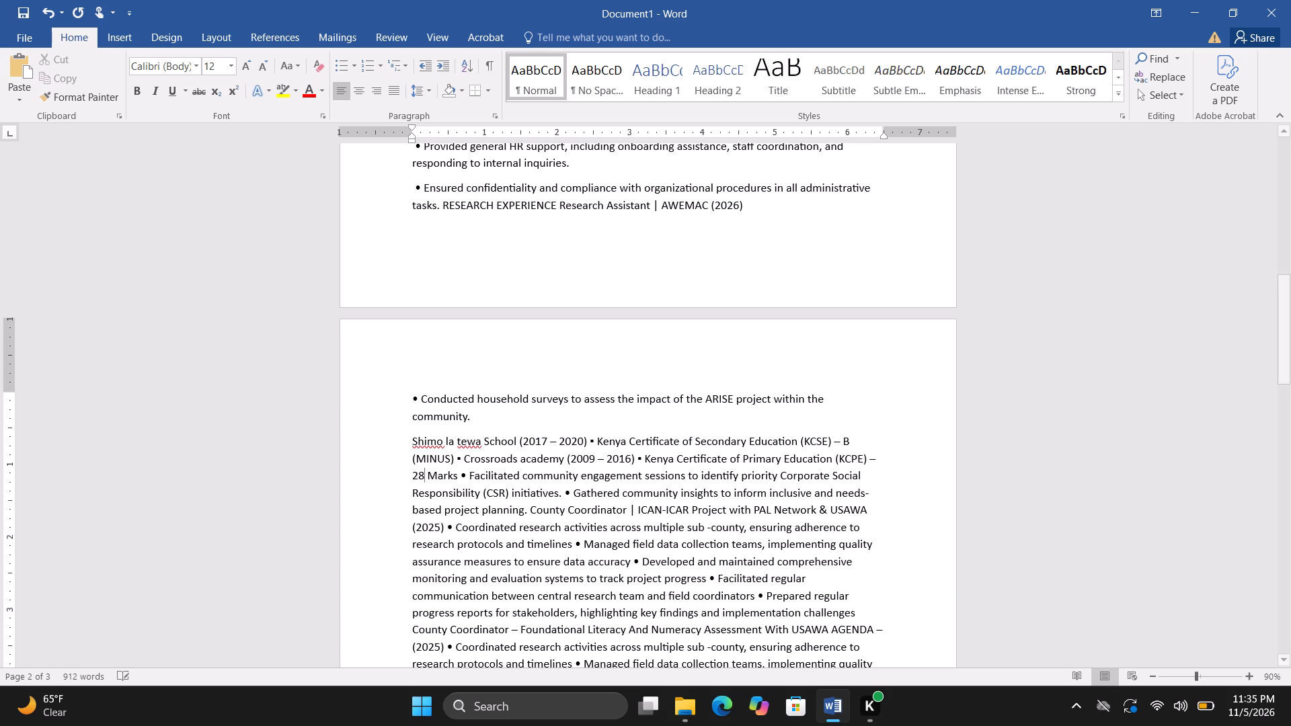
{"action": "key", "text": "BackSpace"}
{"action": "key", "text": "BackSpace"}
{"action": "type", "text": "37"}
{"action": "key", "text": "1"}
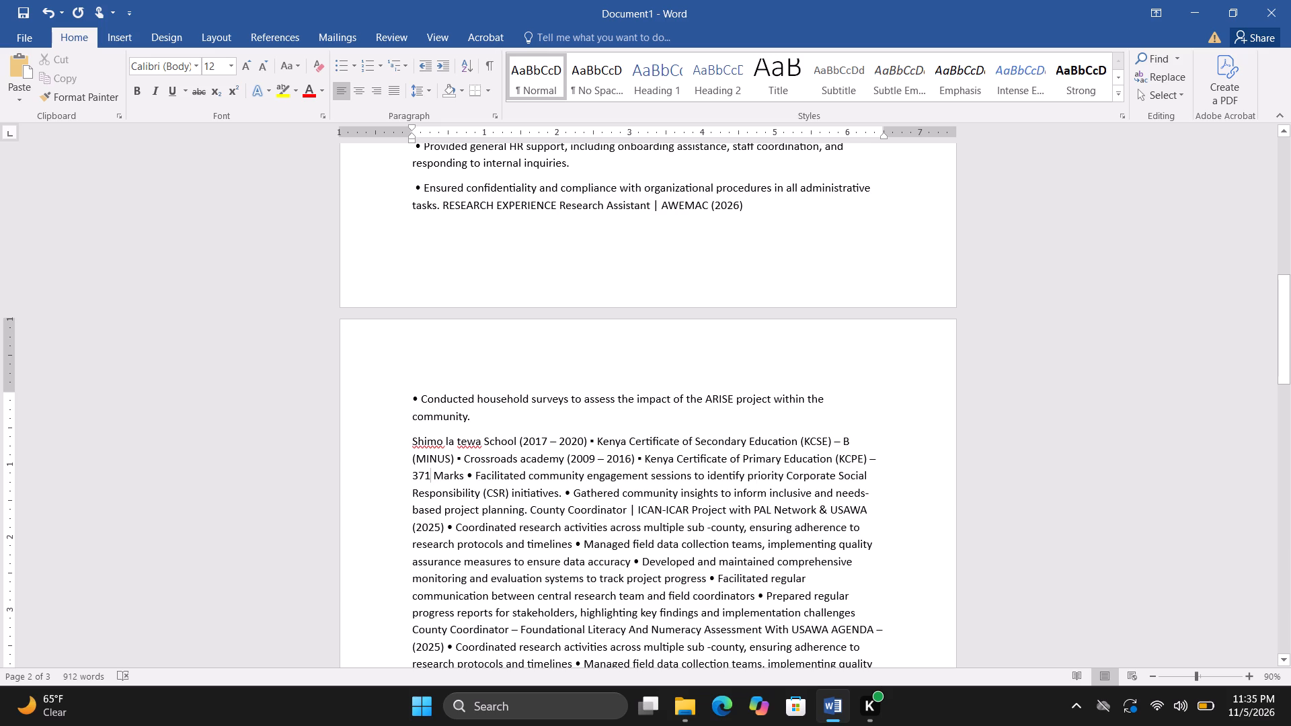
Copy the school details from "Shimo la tewa" through "371 Marks" into the Education section, on the empty line below Relevant Coursework.
{"action": "left_click_drag", "start_coordinate": [412, 439], "coordinate": [723, 442]}
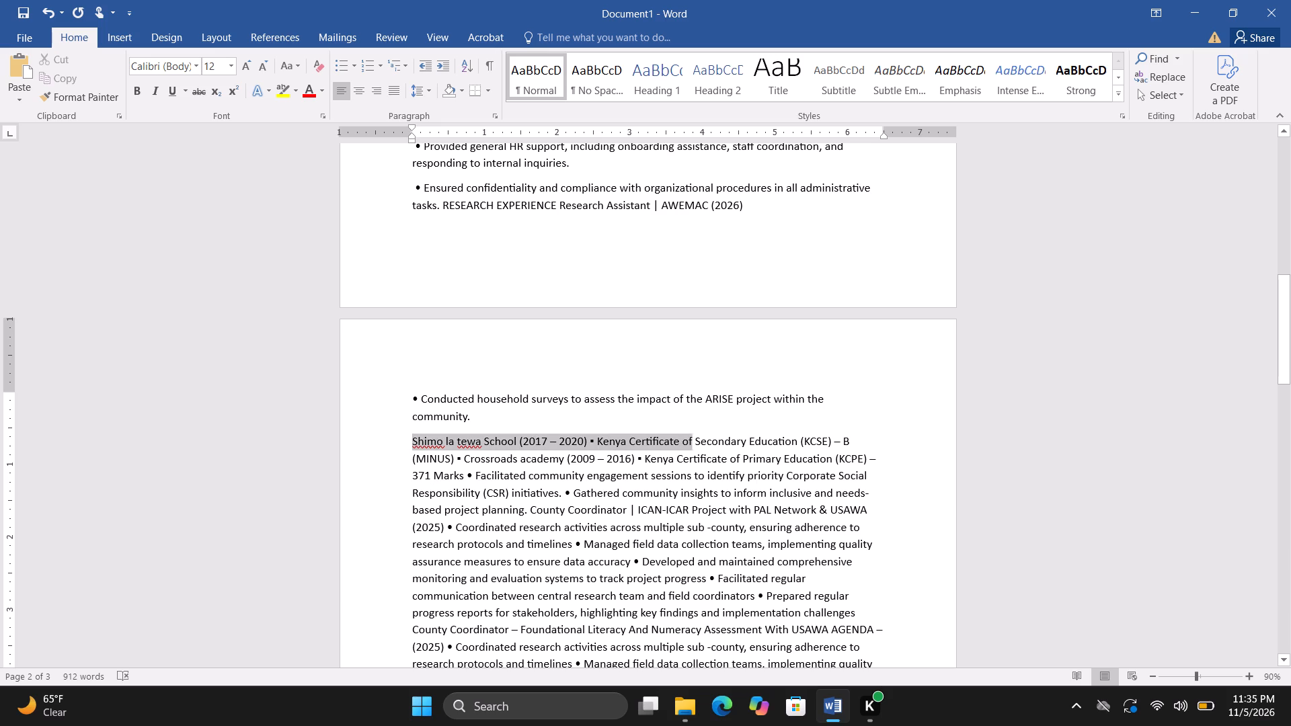
{"action": "left_click_drag", "start_coordinate": [723, 442], "coordinate": [855, 466]}
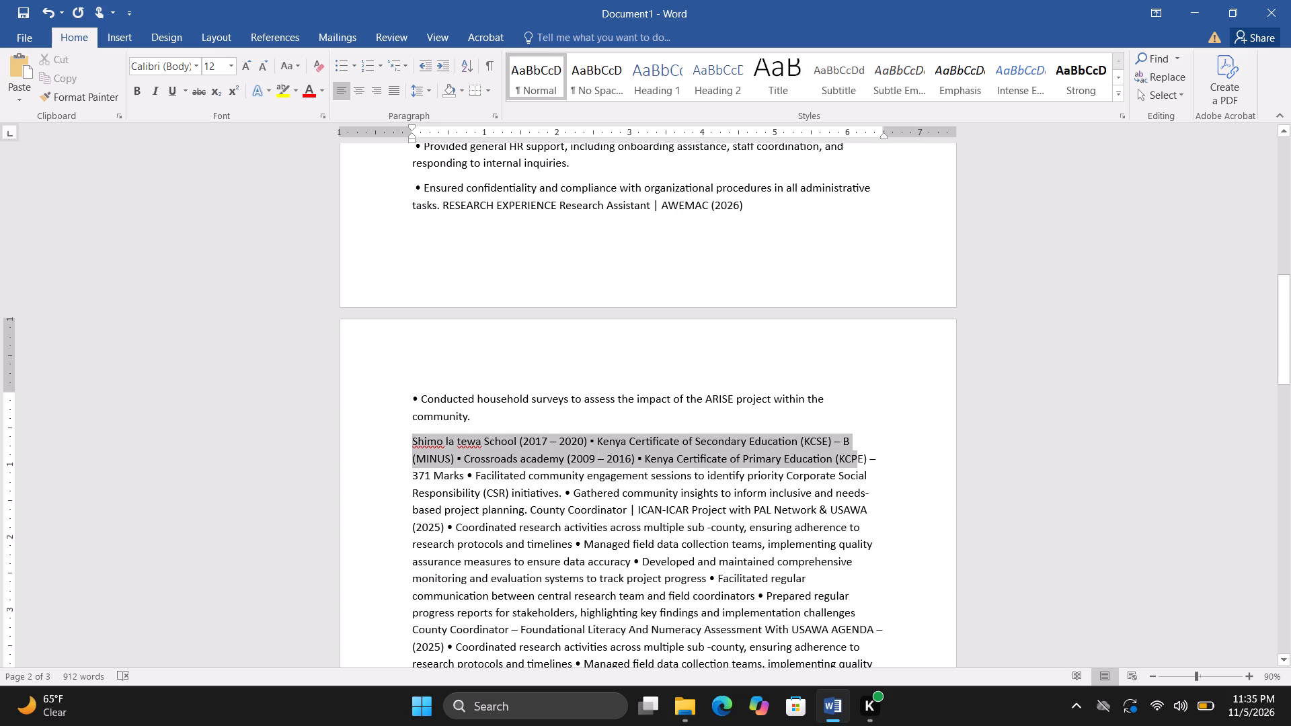
{"action": "left_click_drag", "start_coordinate": [855, 466], "coordinate": [674, 485]}
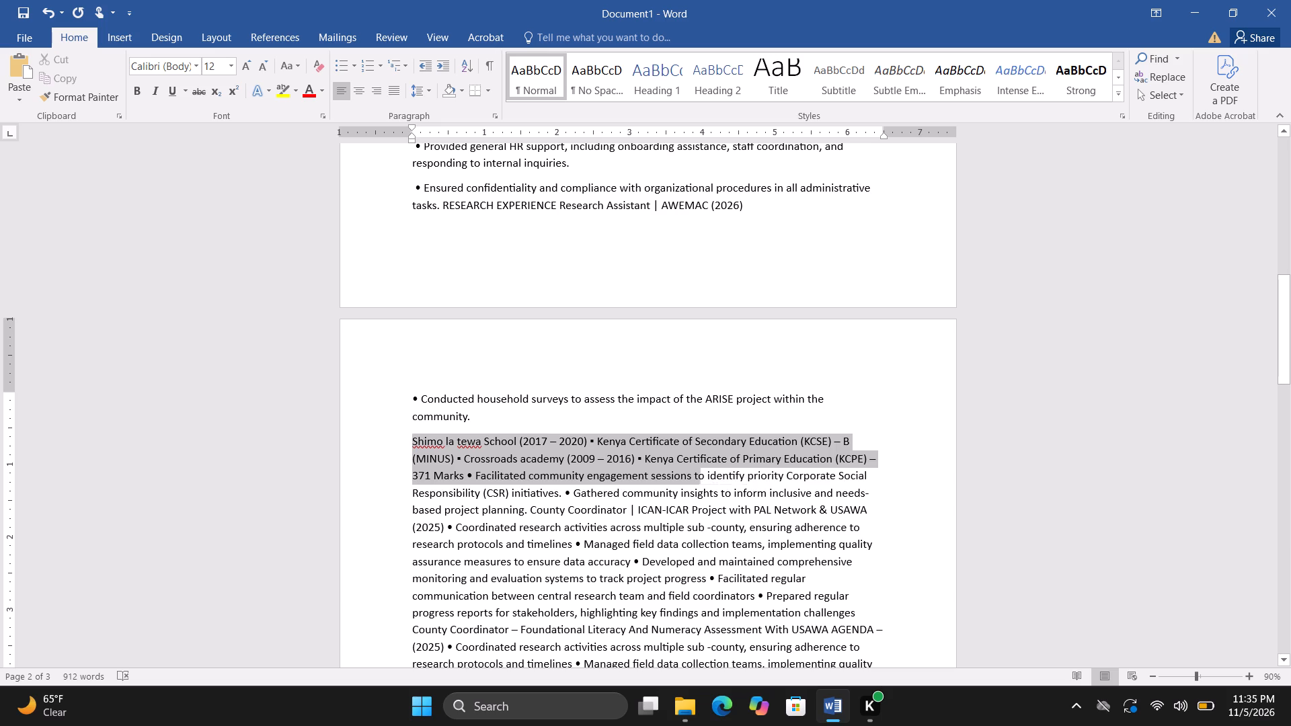
{"action": "left_click_drag", "start_coordinate": [674, 485], "coordinate": [470, 476]}
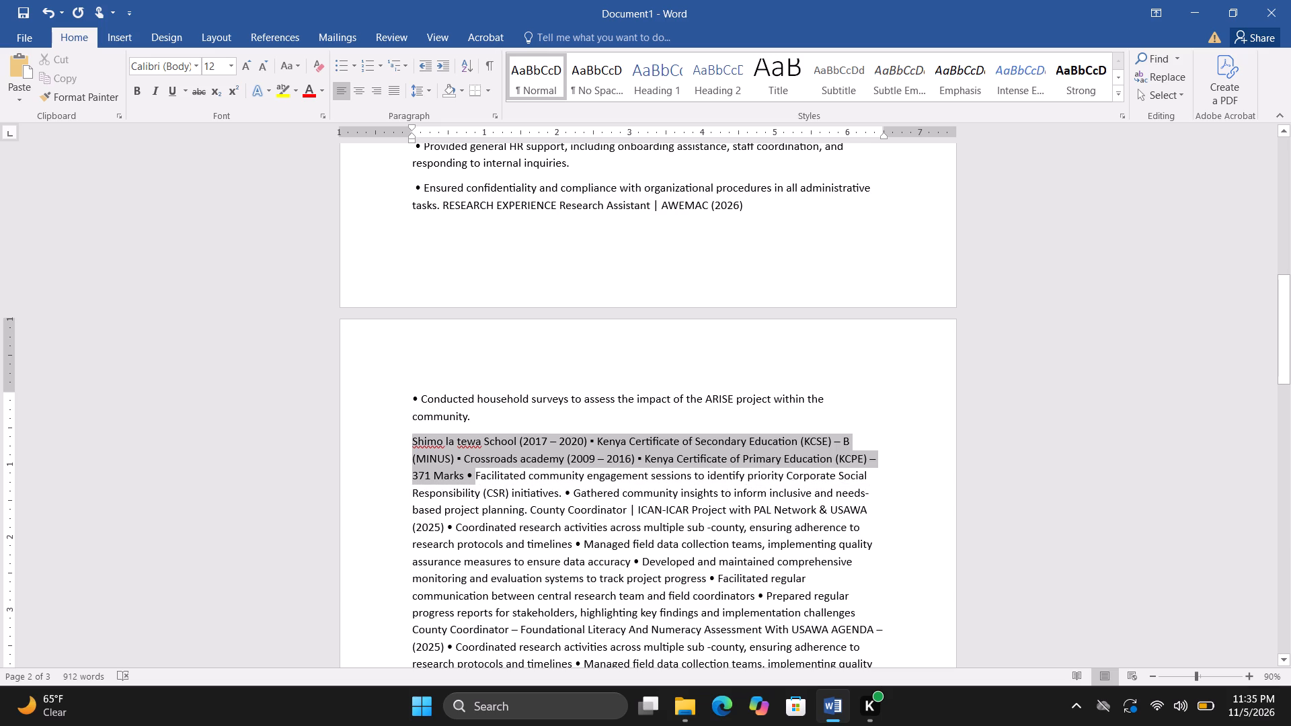
{"action": "left_click_drag", "start_coordinate": [470, 476], "coordinate": [462, 476]}
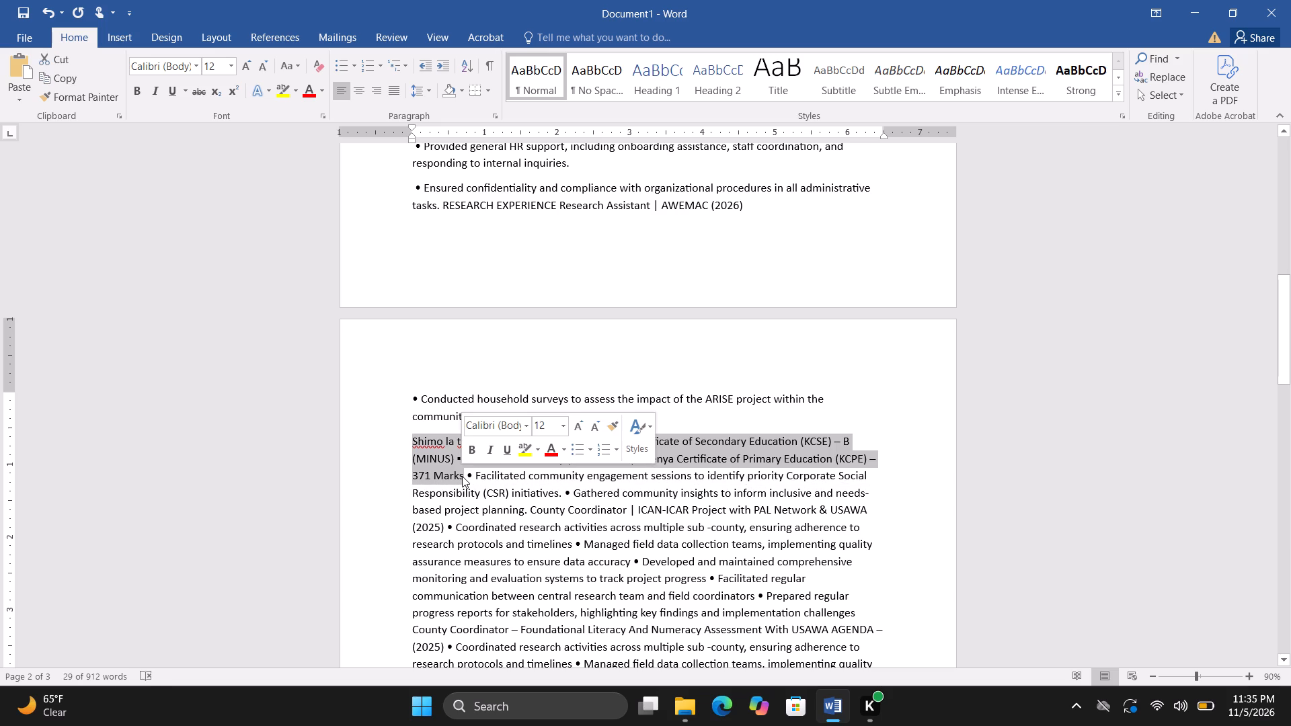
{"action": "key", "text": "ctrl+c"}
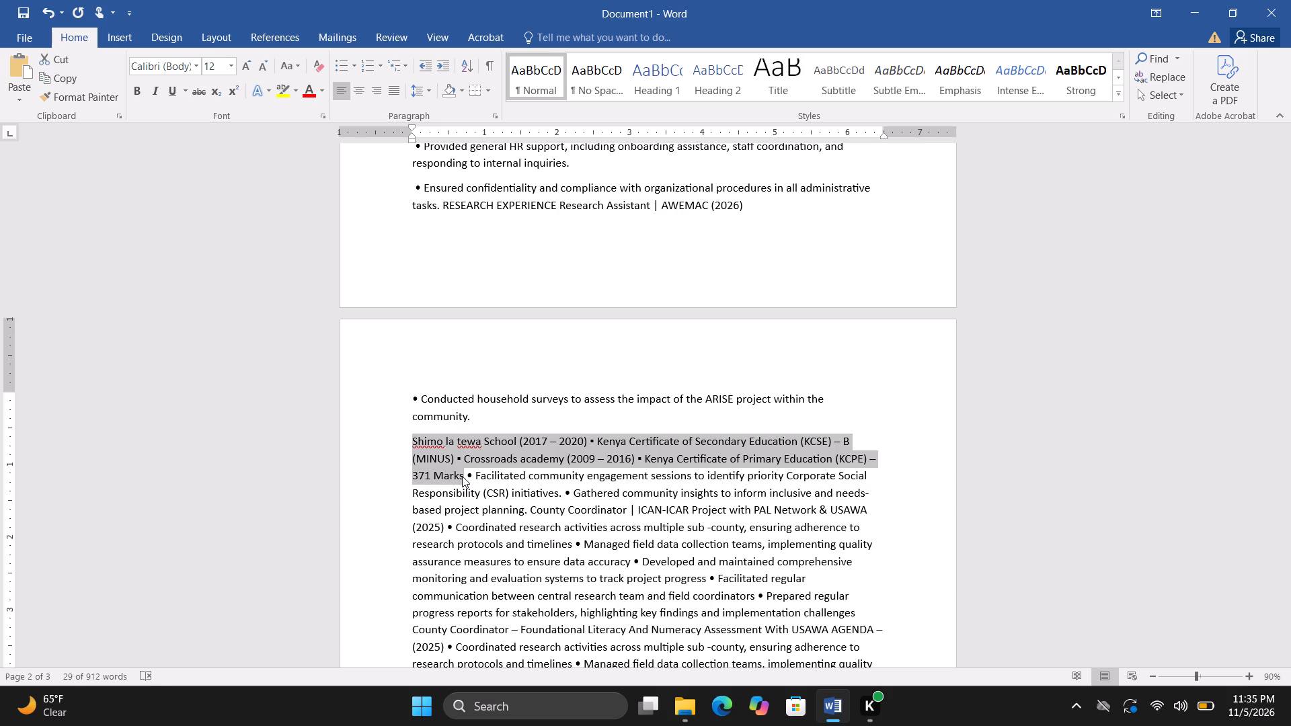
{"action": "key", "text": "ctrl+c"}
{"action": "scroll", "coordinate": [429, 200], "scroll_direction": "up", "scroll_amount": 2}
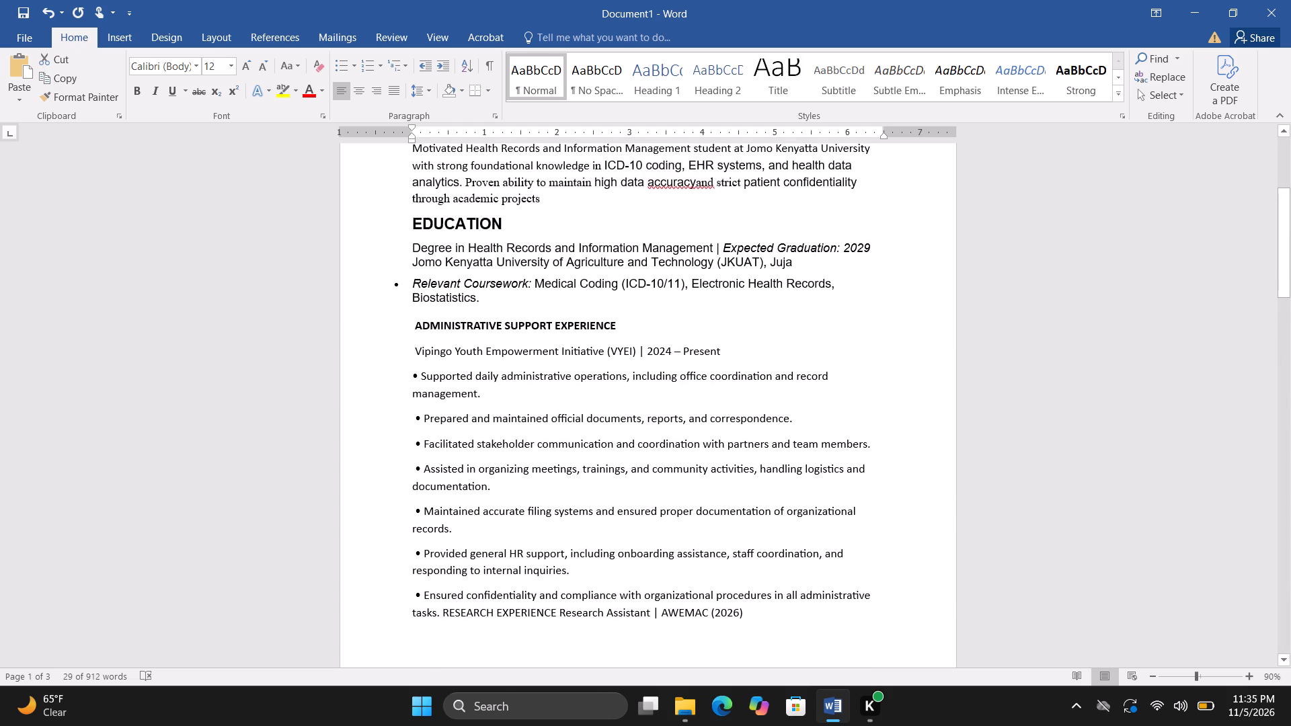
{"action": "left_click", "coordinate": [436, 309]}
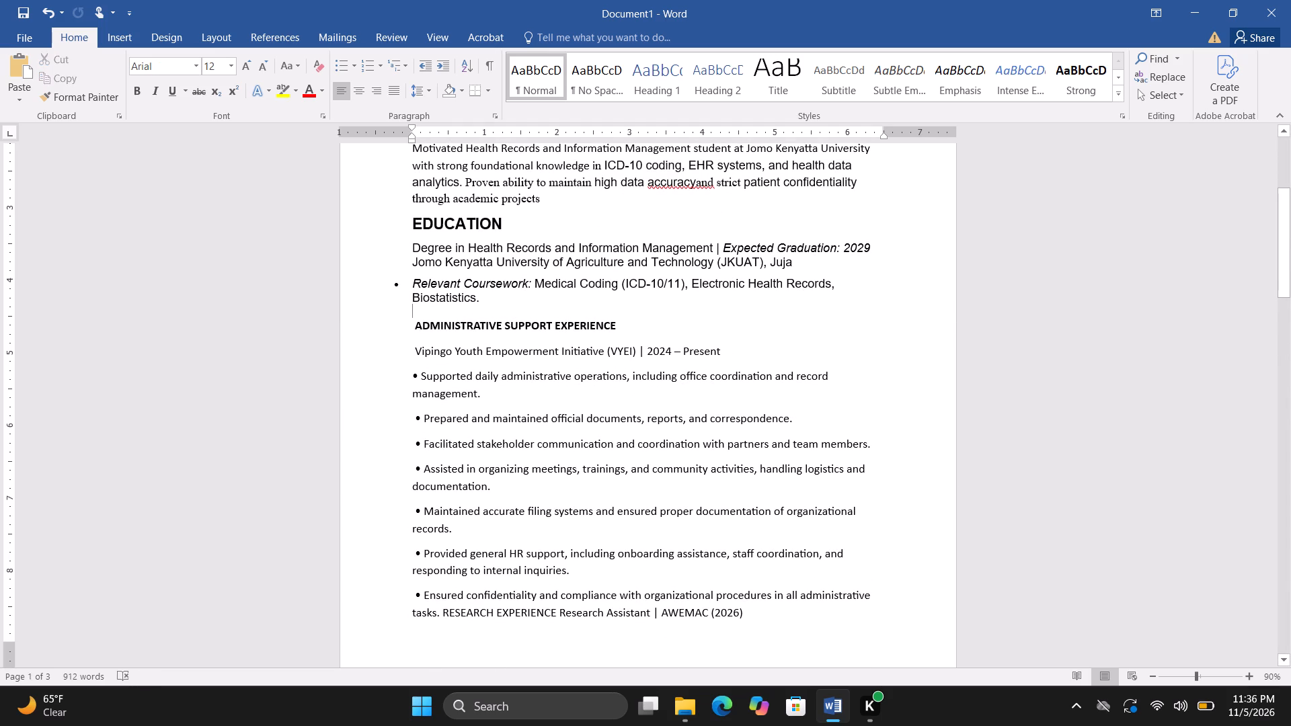
{"action": "key", "text": "ctrl+v"}
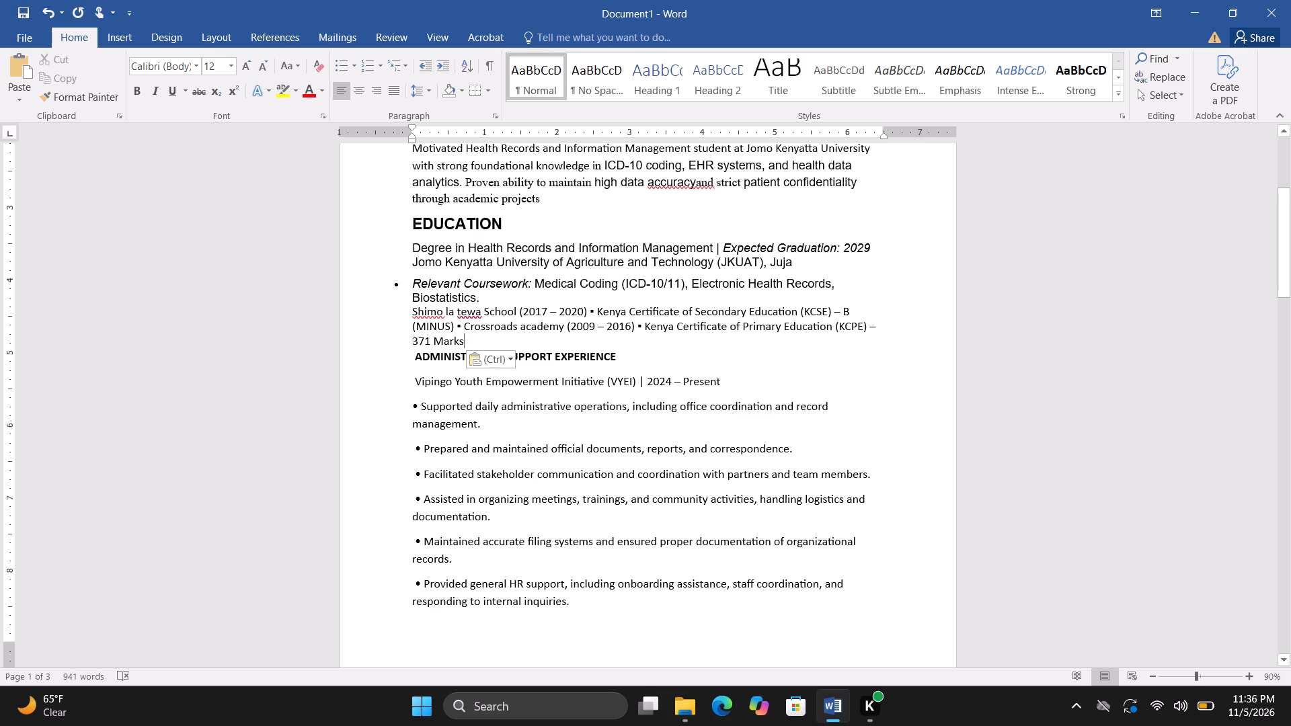
Start the "Crossroads academy (2009 – 2016)" entry on its own line in the Education section.
{"action": "left_click", "coordinate": [589, 311]}
{"action": "left_click", "coordinate": [454, 325]}
{"action": "key", "text": "Return"}
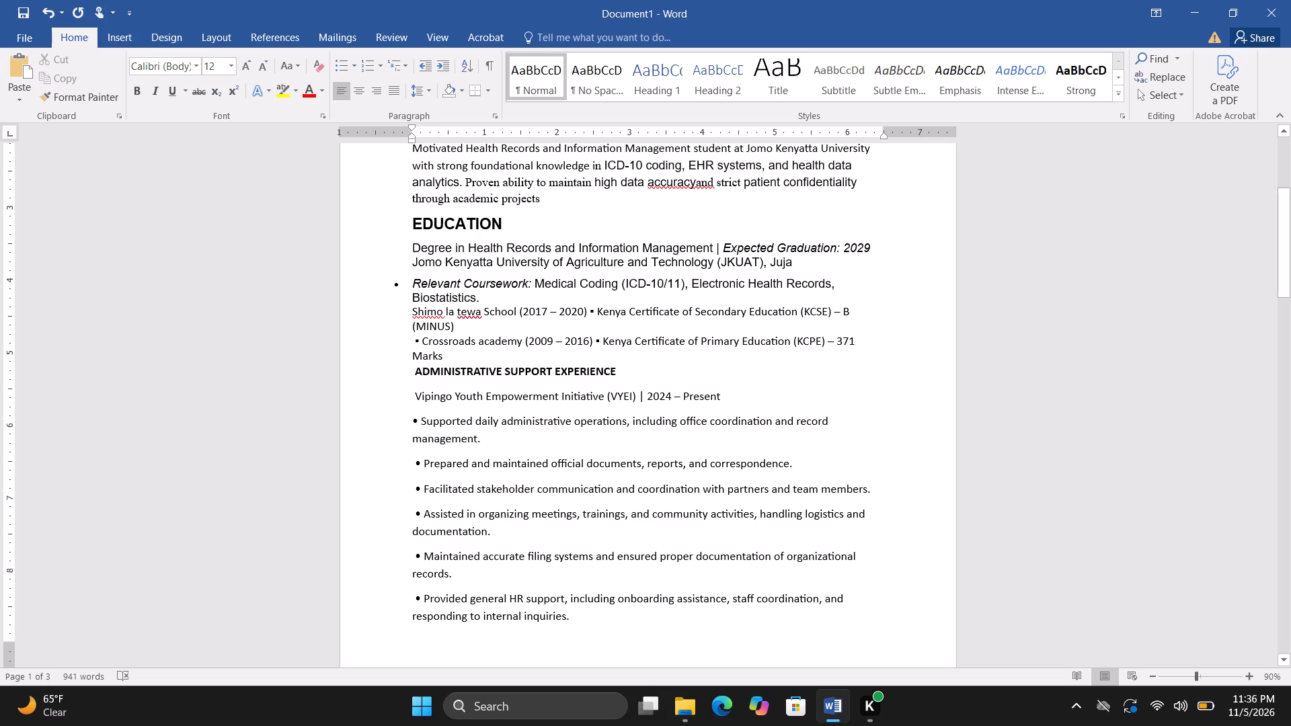
Ignore the spelling flag on "Shimo" and correct "tewa" to "Tewa" in the Education section's school name.
{"action": "left_click", "coordinate": [420, 310]}
{"action": "right_click", "coordinate": [420, 310]}
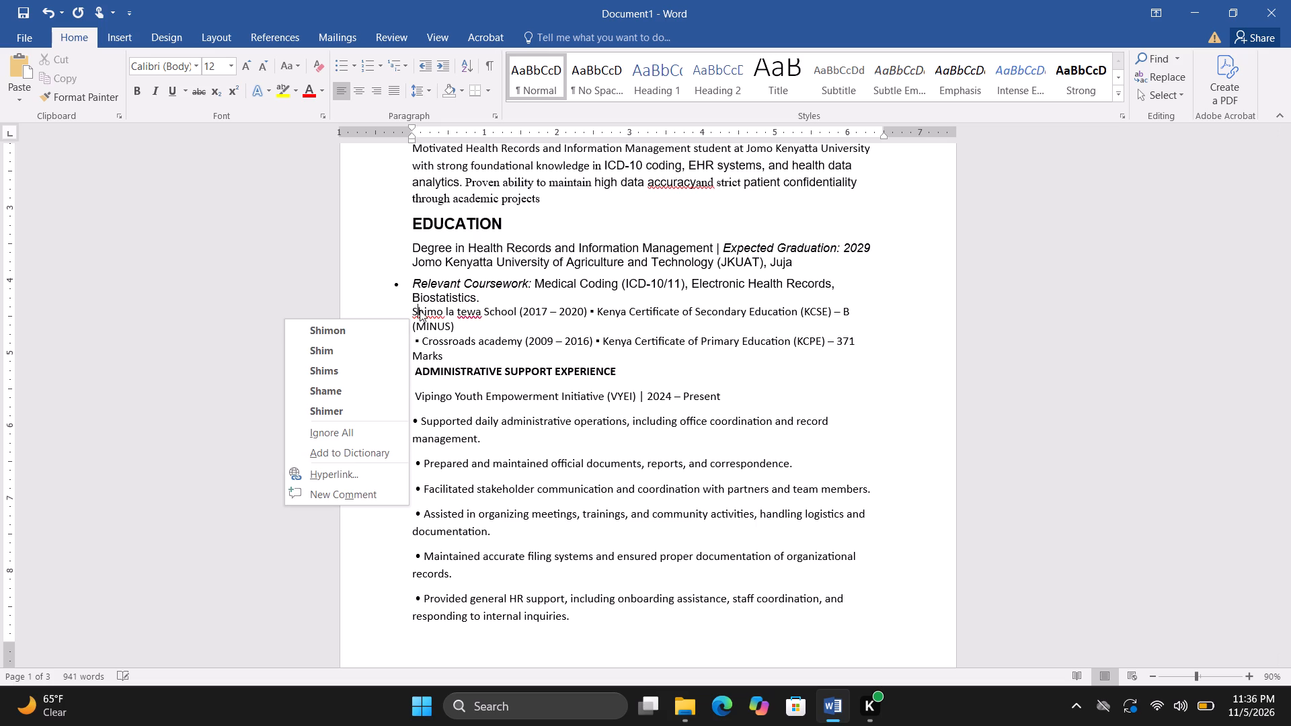
{"action": "left_click", "coordinate": [368, 430]}
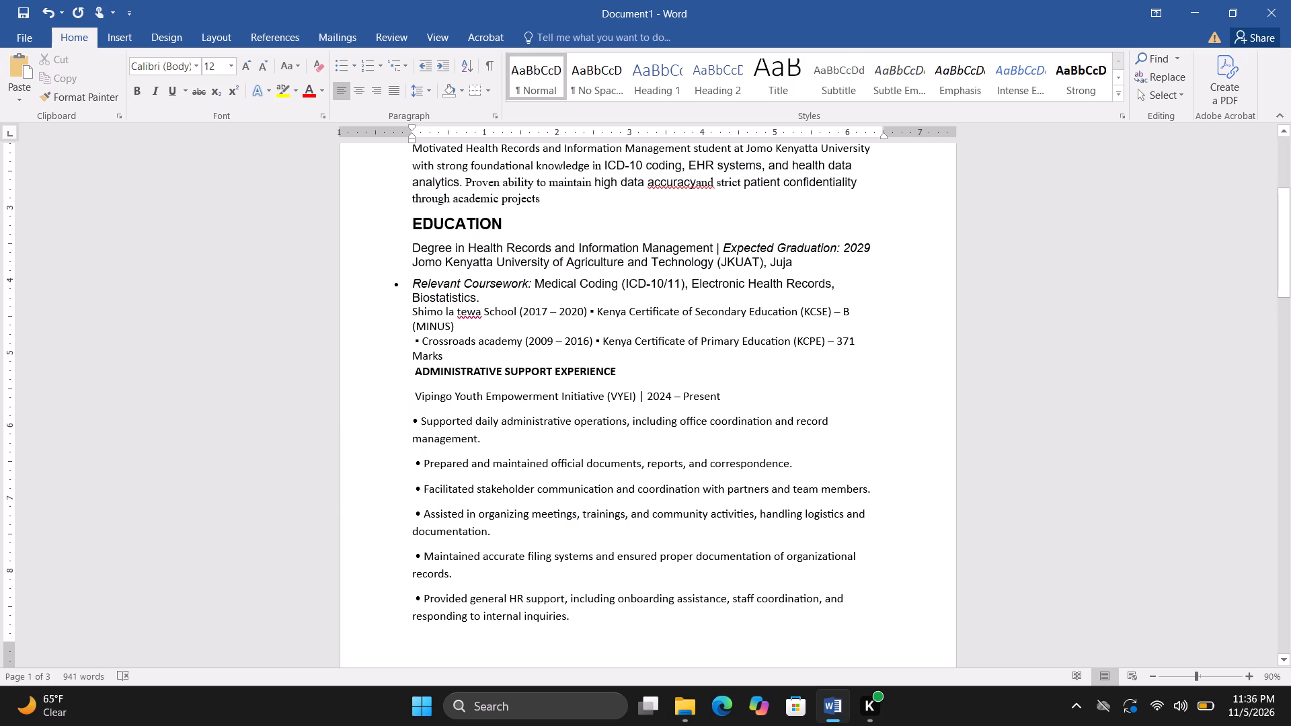
{"action": "left_click", "coordinate": [470, 315]}
{"action": "right_click", "coordinate": [470, 315]}
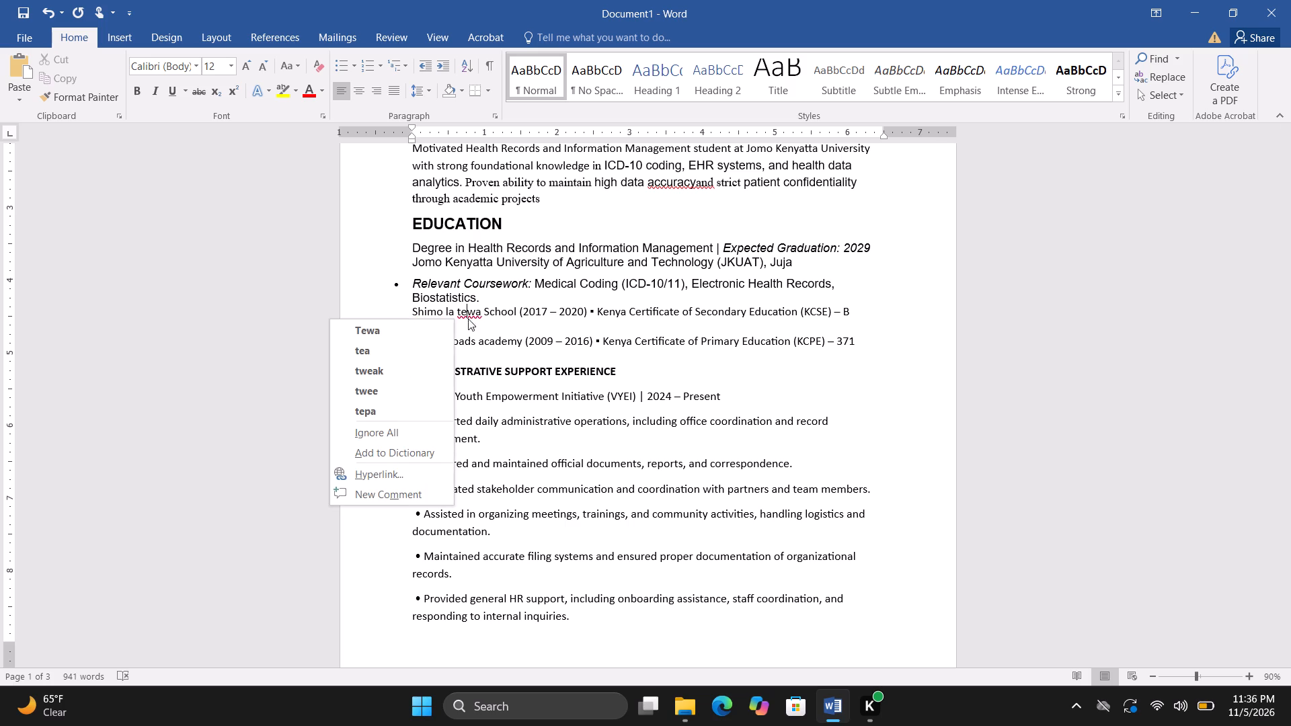
{"action": "left_click", "coordinate": [440, 332]}
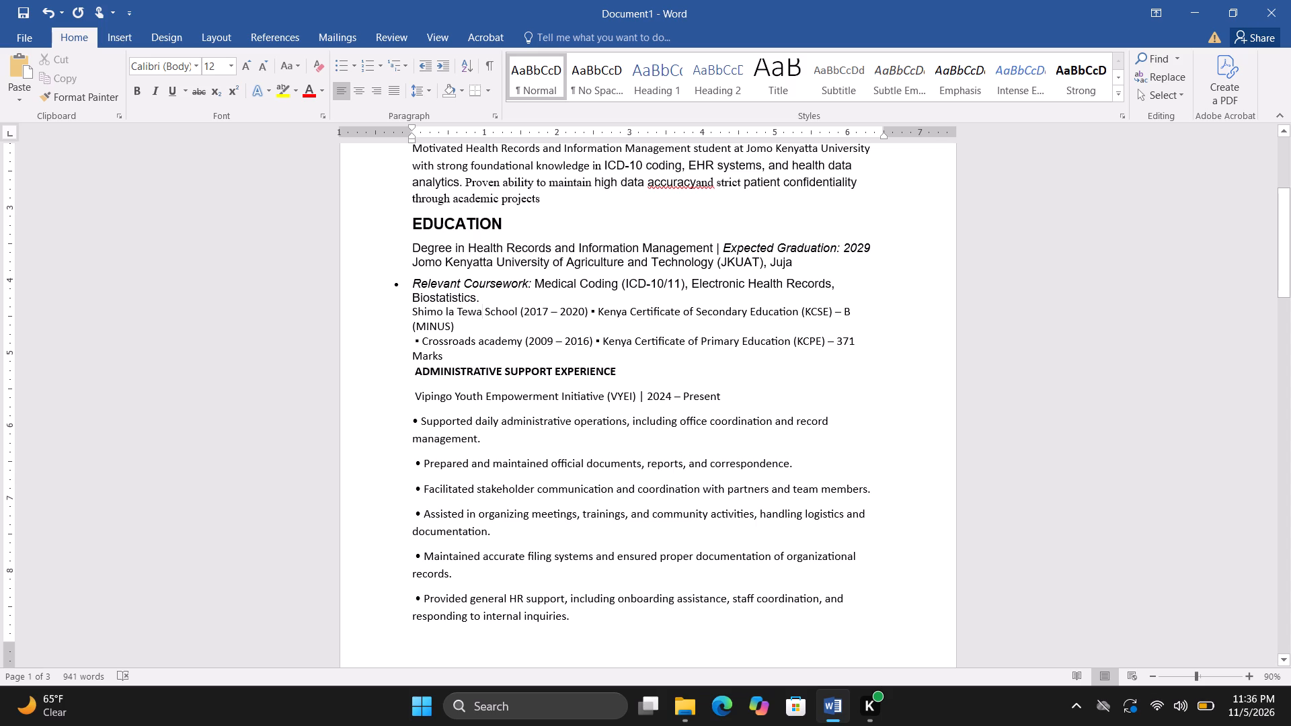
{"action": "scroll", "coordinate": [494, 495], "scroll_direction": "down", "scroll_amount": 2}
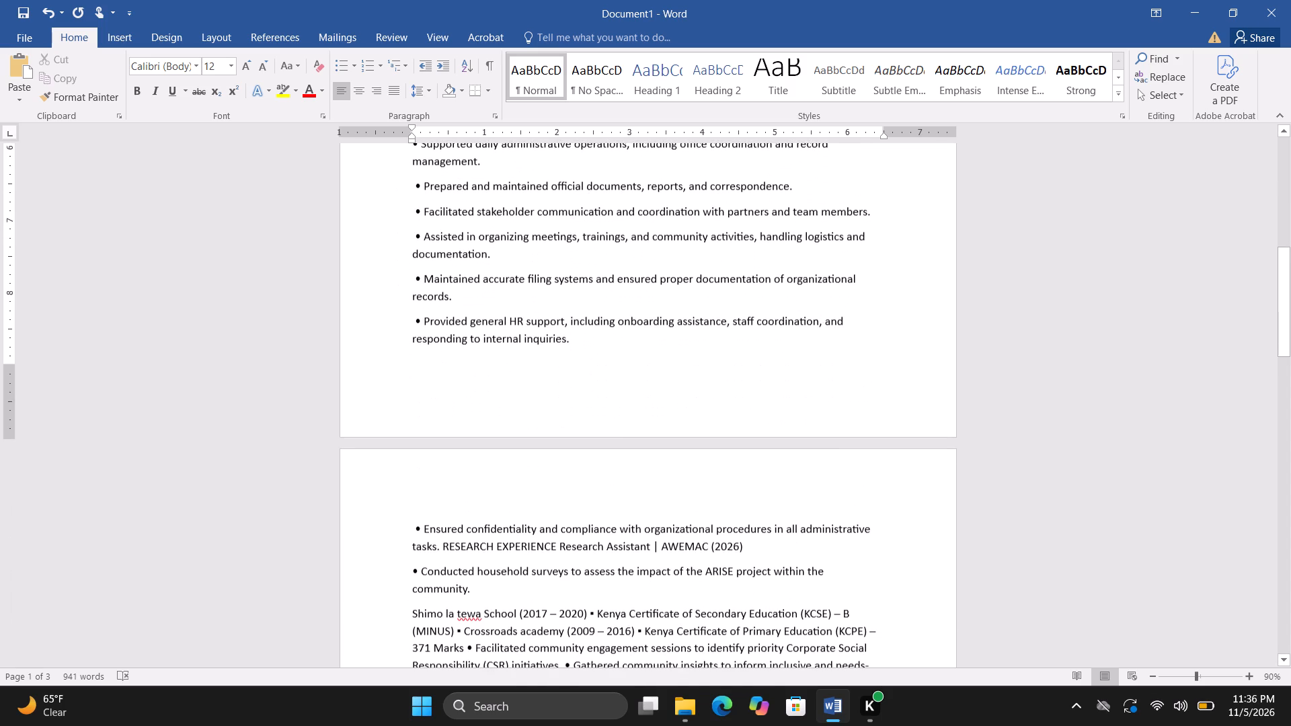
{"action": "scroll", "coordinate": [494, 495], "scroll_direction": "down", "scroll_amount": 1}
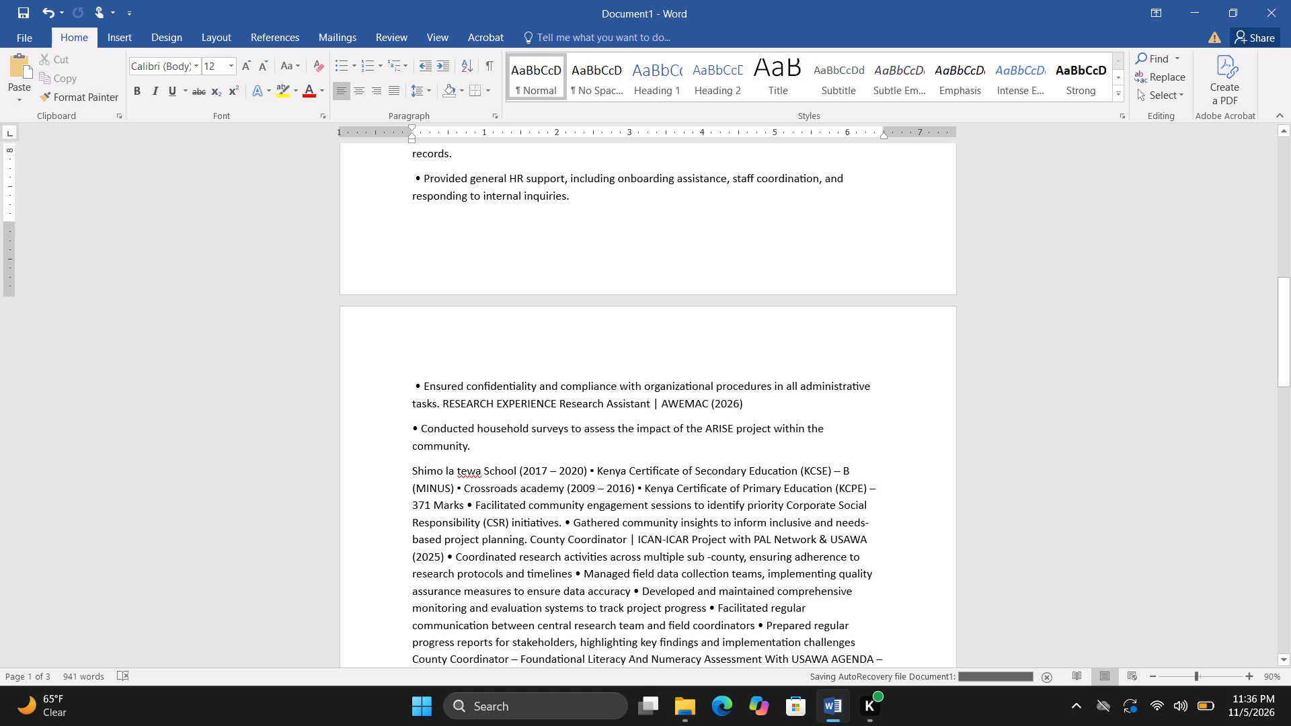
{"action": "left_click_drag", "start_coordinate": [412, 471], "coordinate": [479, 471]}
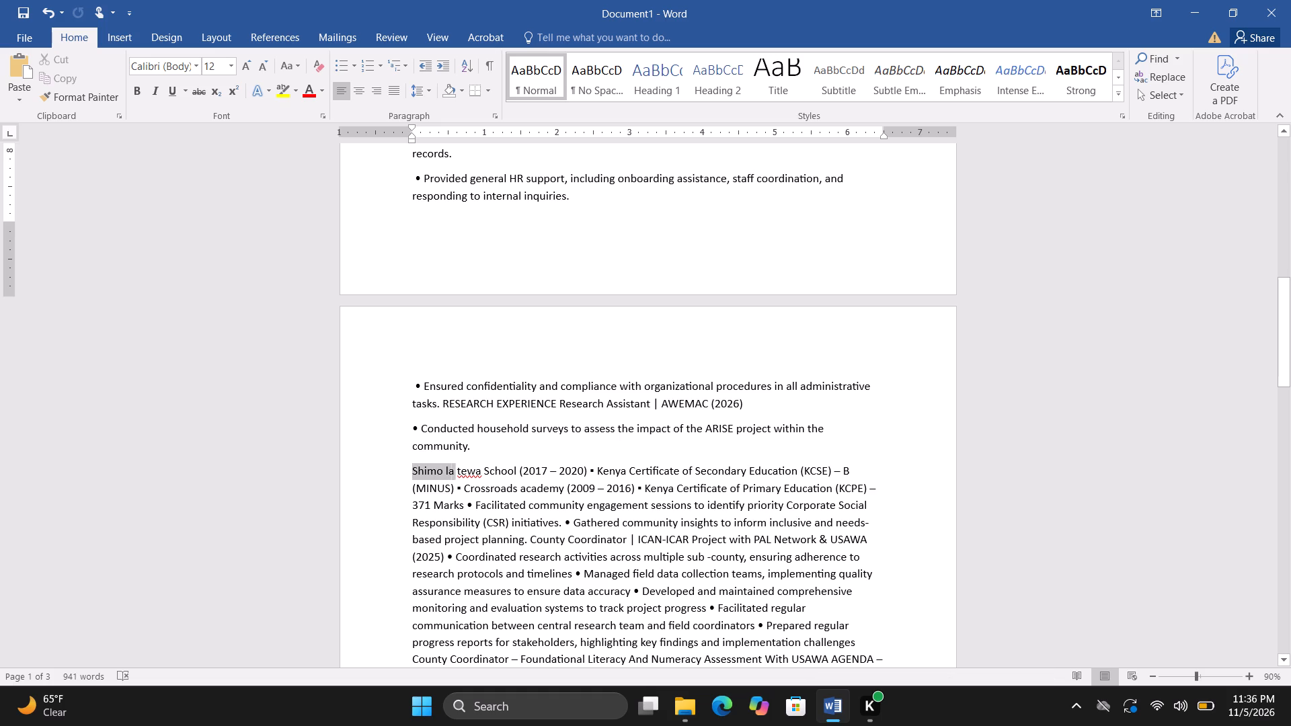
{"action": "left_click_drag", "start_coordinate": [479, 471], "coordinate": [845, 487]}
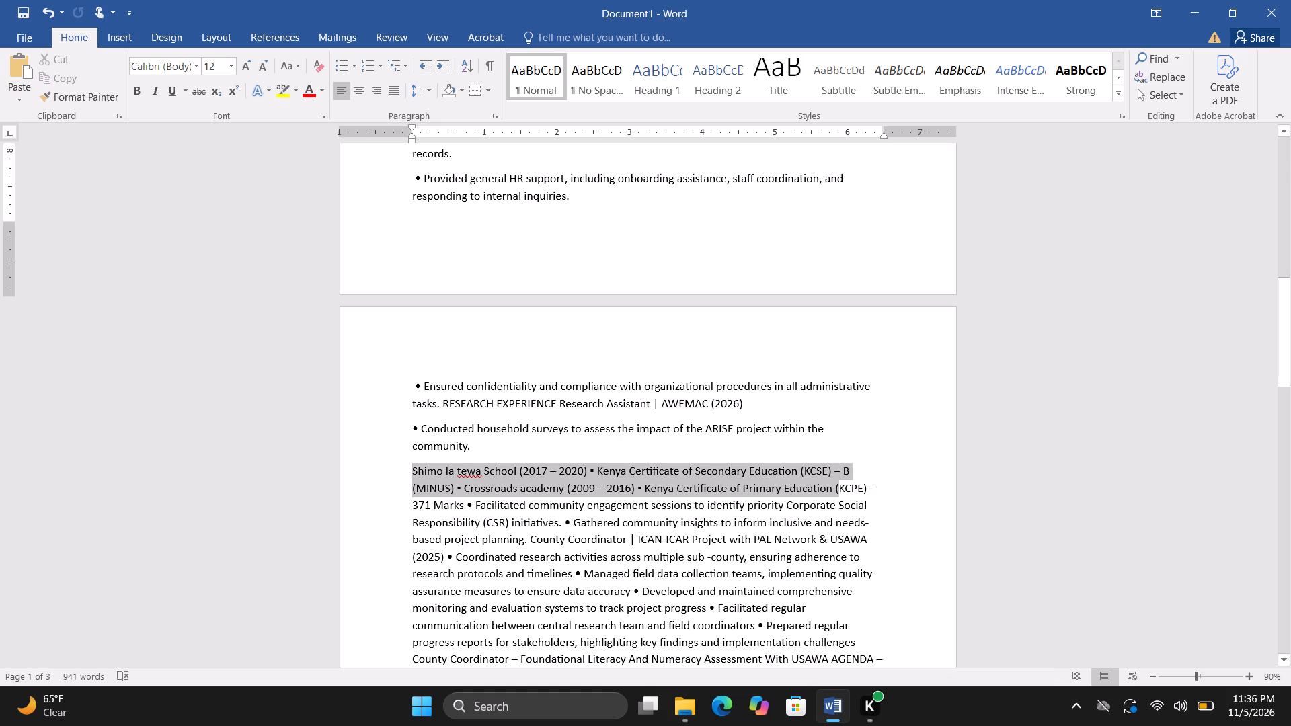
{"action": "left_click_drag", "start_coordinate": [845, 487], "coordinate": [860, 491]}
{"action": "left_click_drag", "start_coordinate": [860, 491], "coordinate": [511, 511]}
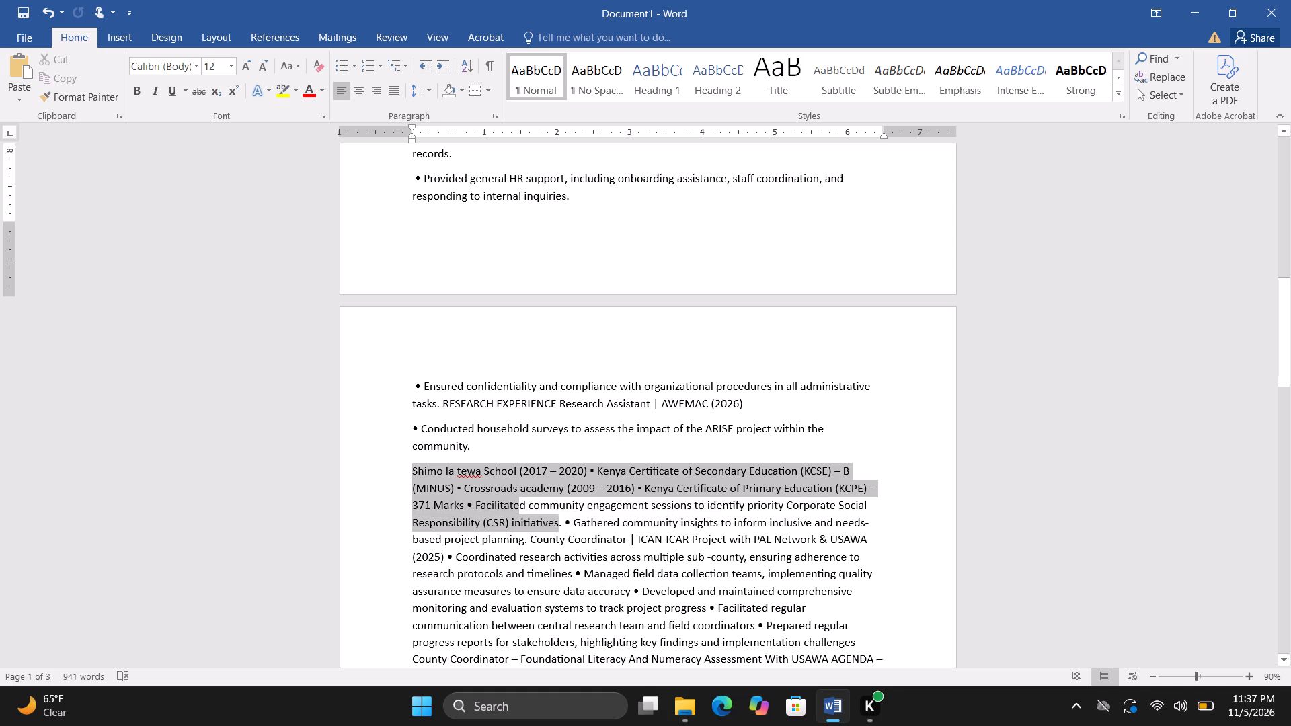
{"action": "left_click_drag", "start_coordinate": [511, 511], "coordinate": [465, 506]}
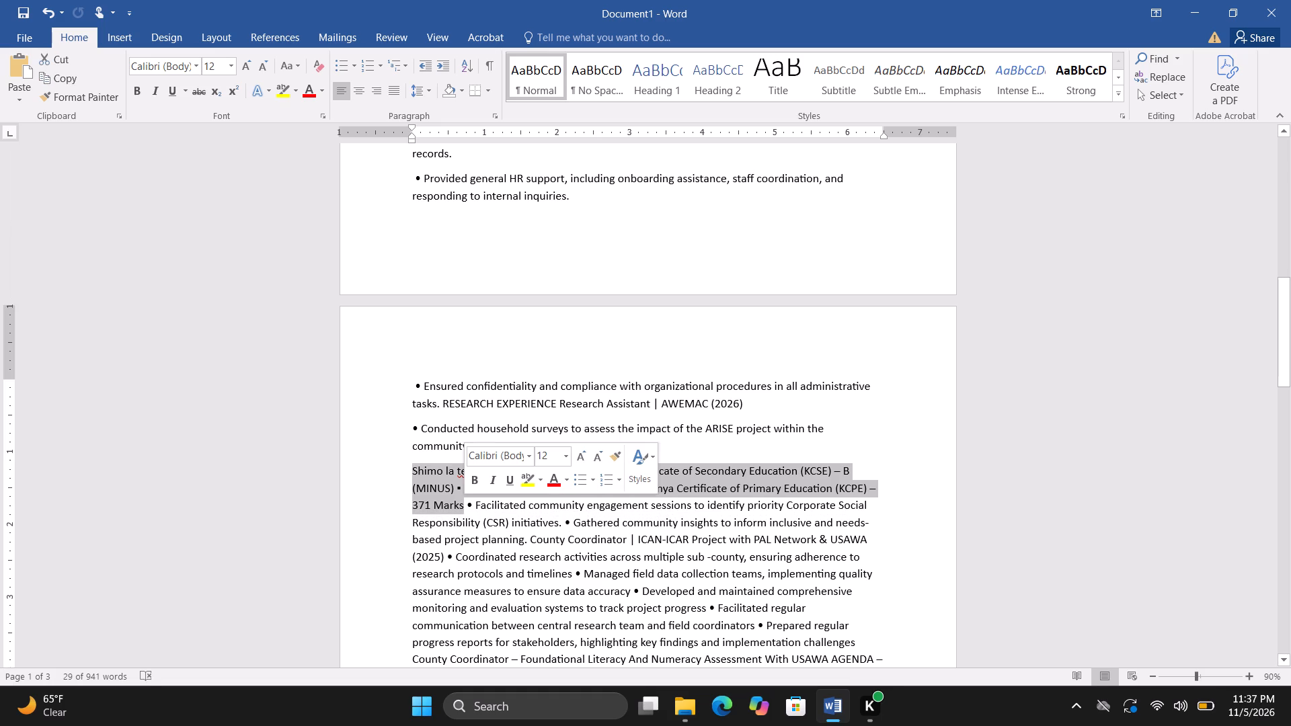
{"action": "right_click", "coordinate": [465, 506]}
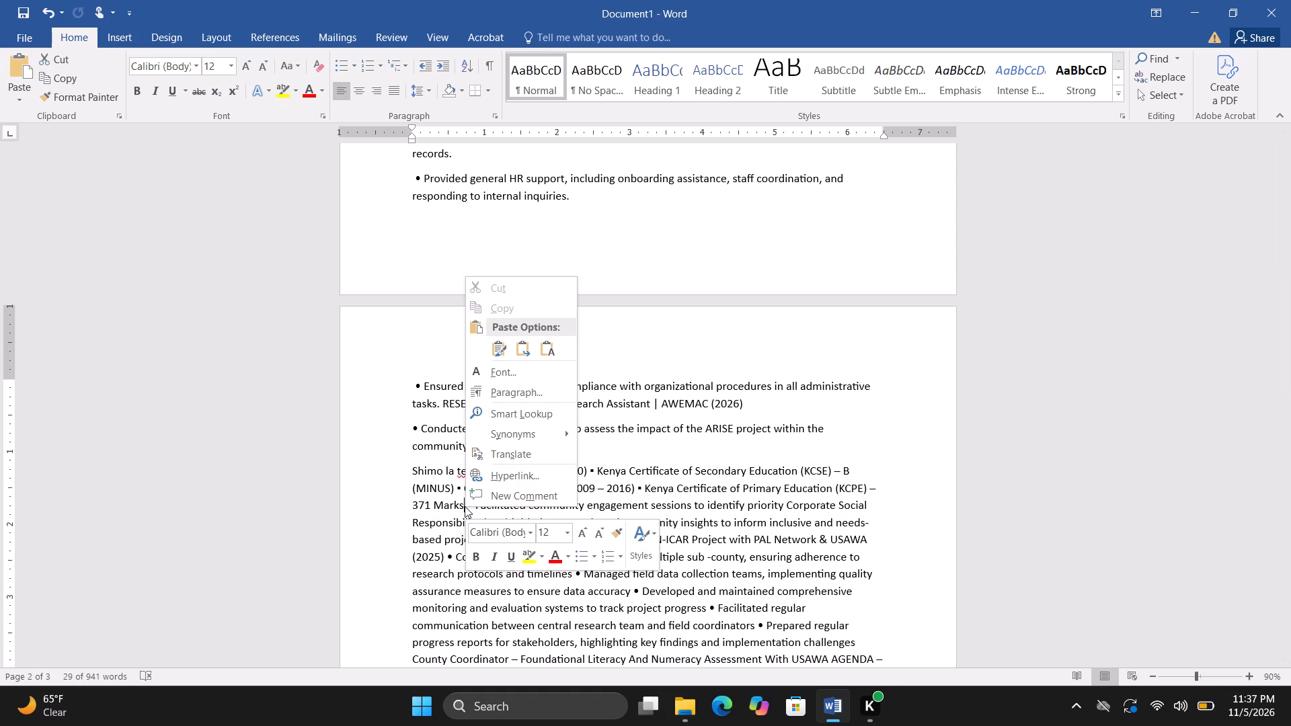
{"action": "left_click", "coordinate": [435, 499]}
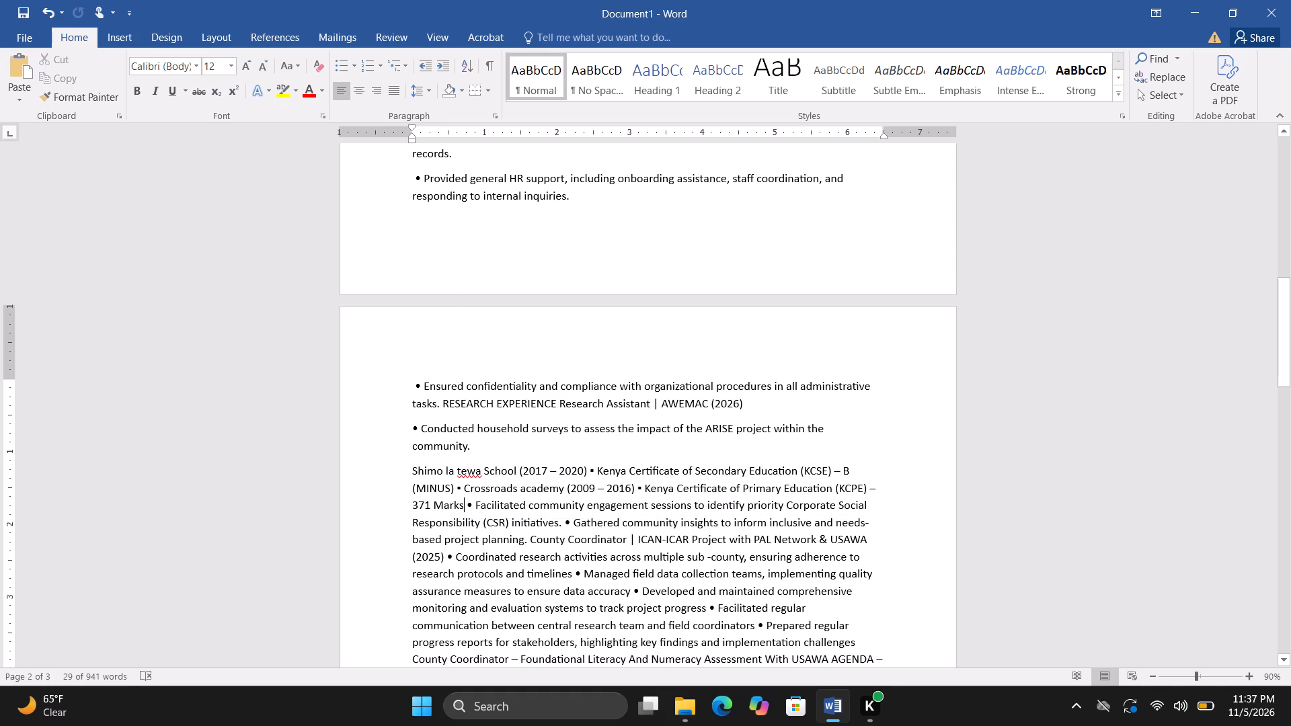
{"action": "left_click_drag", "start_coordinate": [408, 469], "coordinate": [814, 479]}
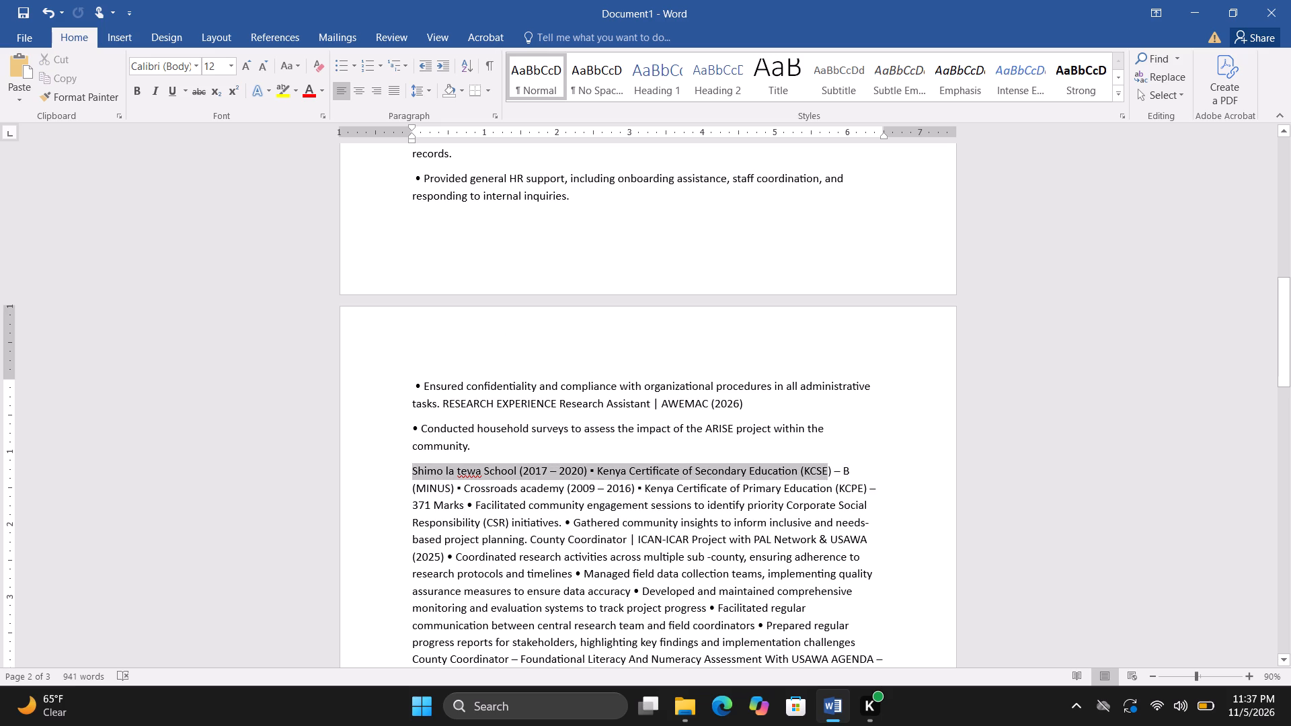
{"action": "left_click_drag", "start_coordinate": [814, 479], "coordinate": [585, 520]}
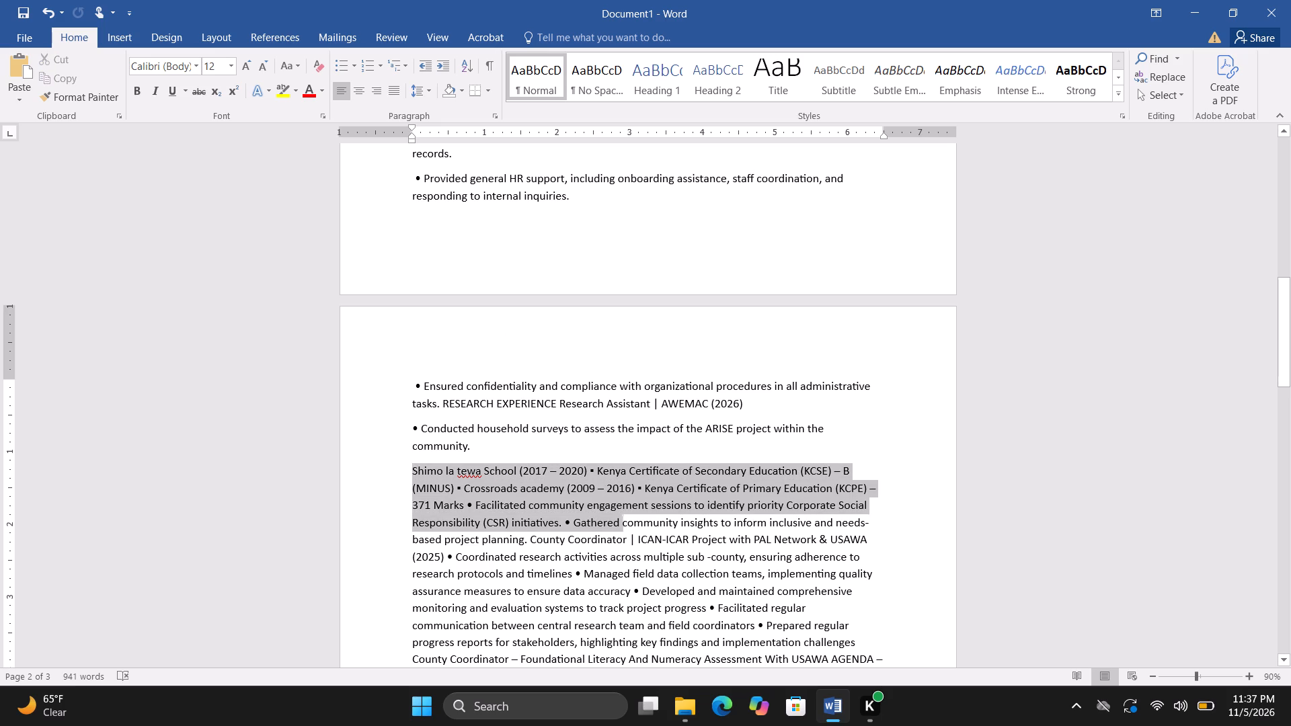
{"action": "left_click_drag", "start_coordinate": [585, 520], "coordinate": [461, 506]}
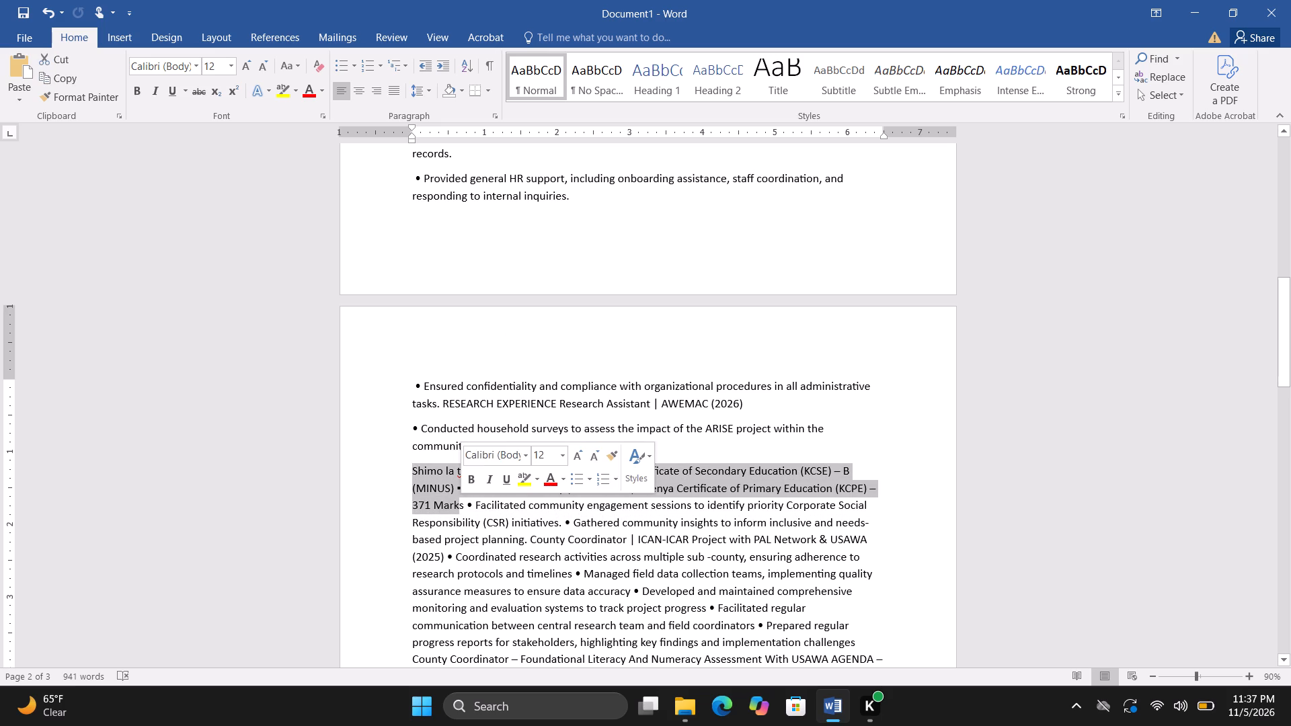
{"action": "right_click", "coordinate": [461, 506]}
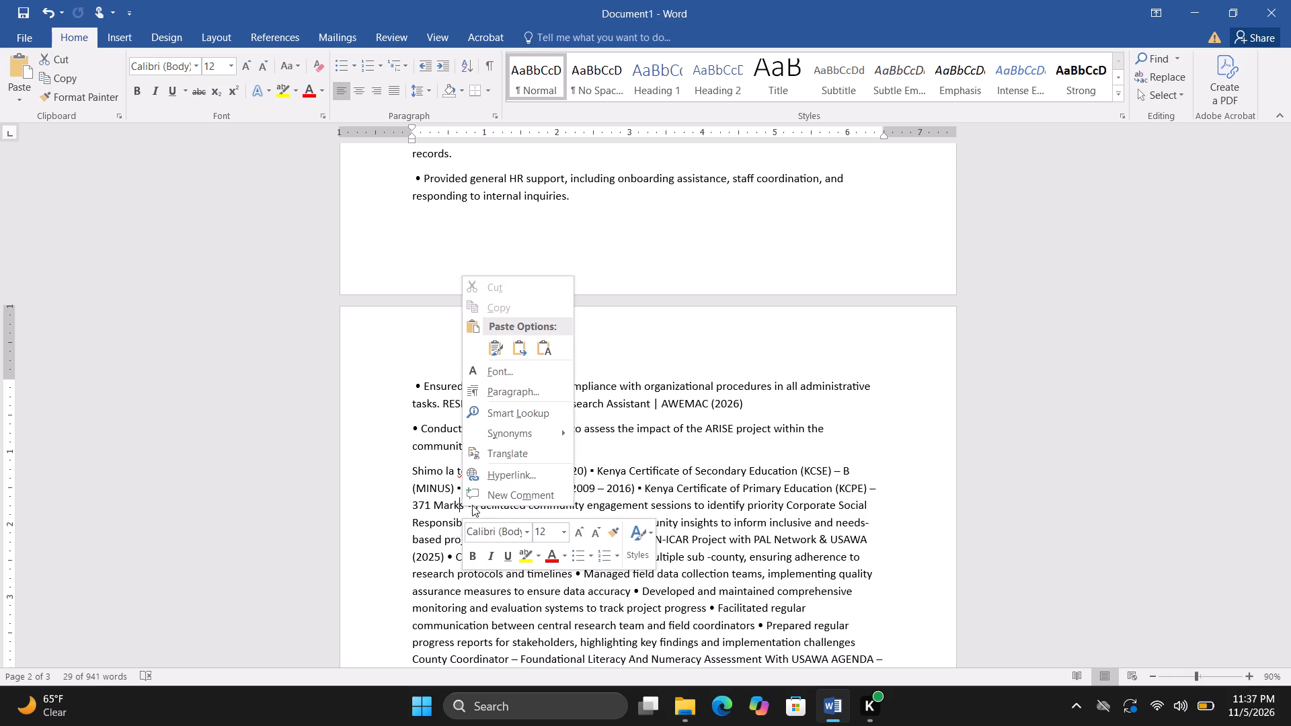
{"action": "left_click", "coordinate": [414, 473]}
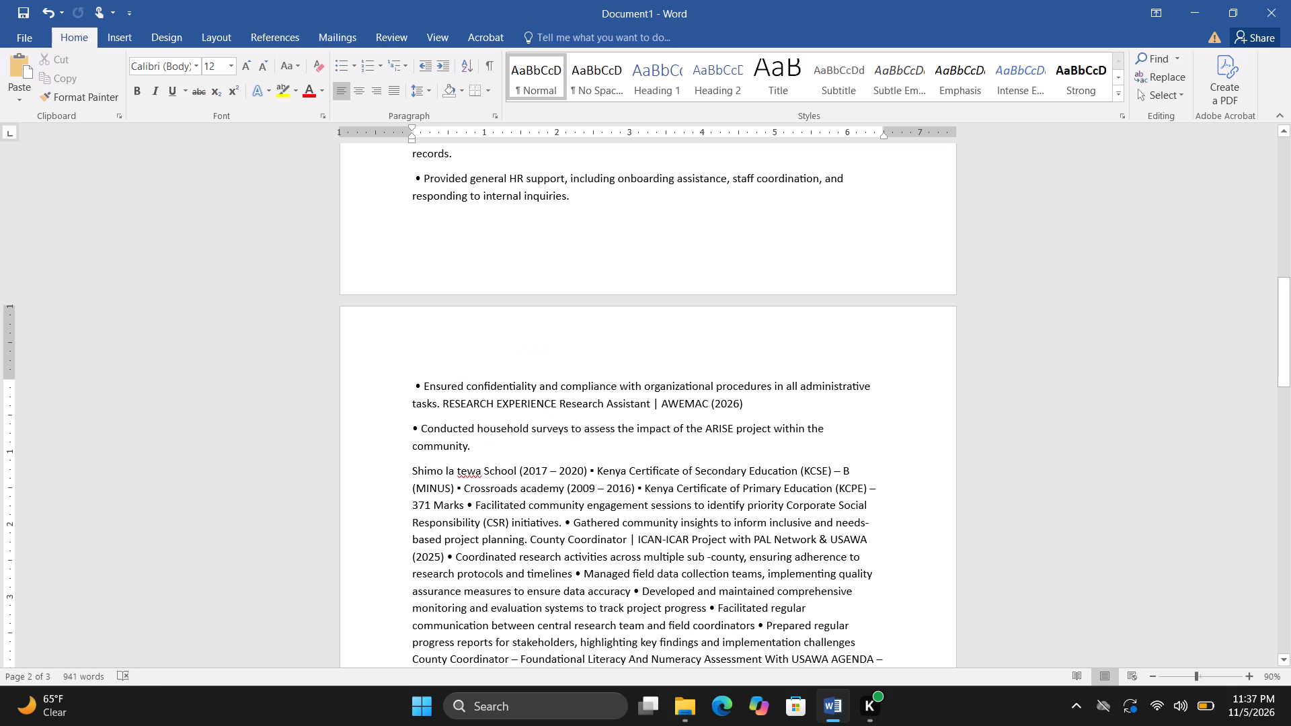
Cut the duplicate school details, from "Shimo la tewa" through "371 Marks", out of the research experience text on page 2.
{"action": "left_click_drag", "start_coordinate": [414, 473], "coordinate": [717, 495]}
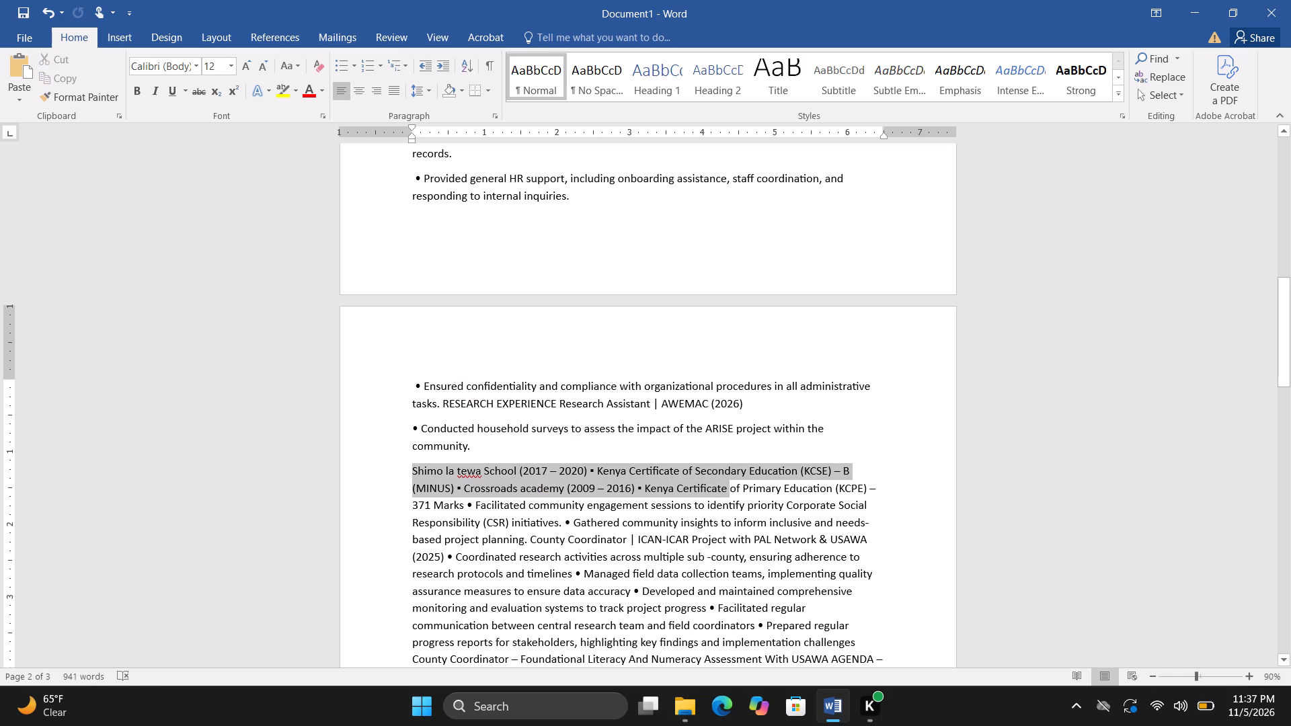
{"action": "left_click_drag", "start_coordinate": [717, 495], "coordinate": [778, 536]}
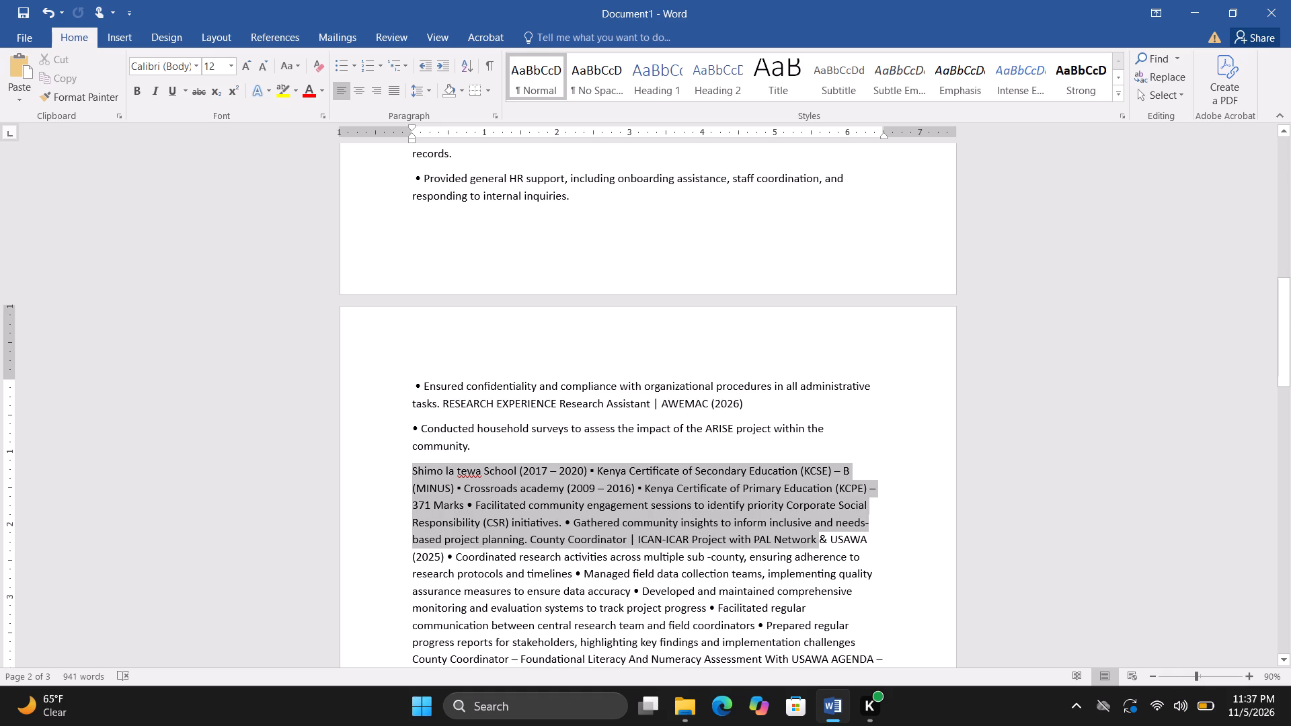
{"action": "left_click_drag", "start_coordinate": [778, 536], "coordinate": [447, 505]}
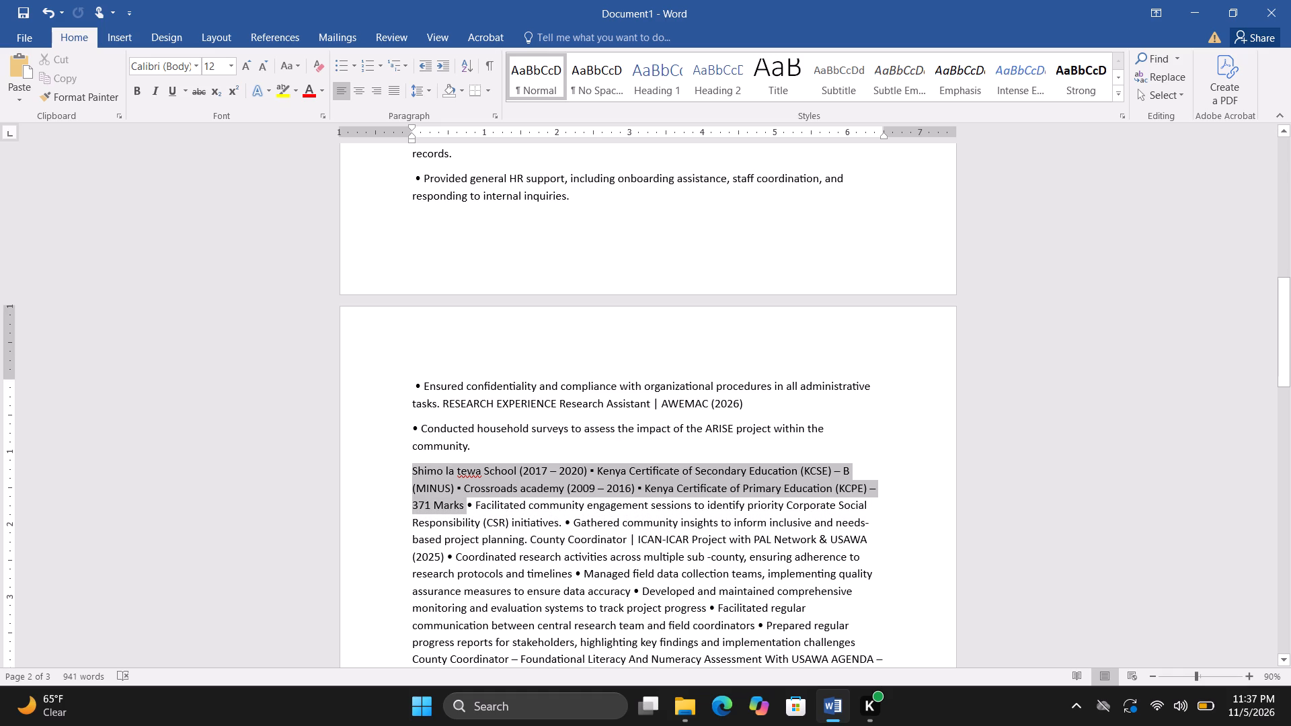
{"action": "left_click_drag", "start_coordinate": [447, 505], "coordinate": [448, 505]}
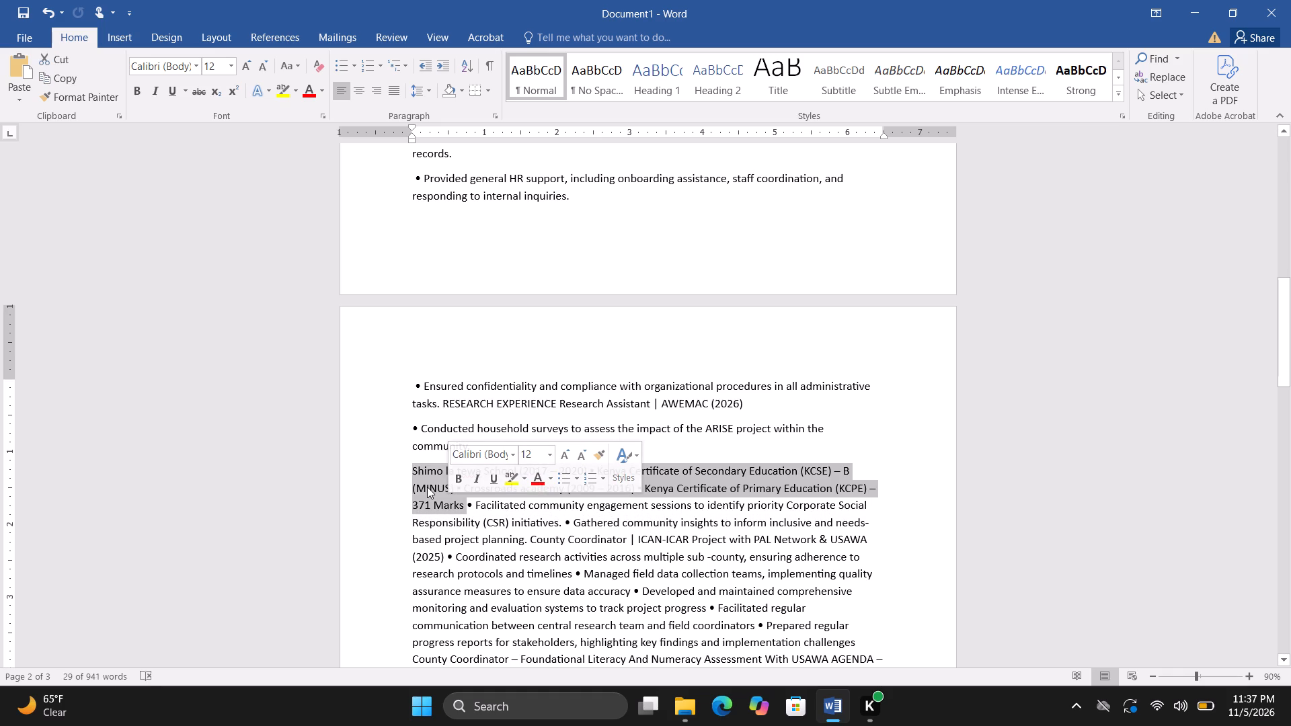
{"action": "right_click", "coordinate": [427, 487]}
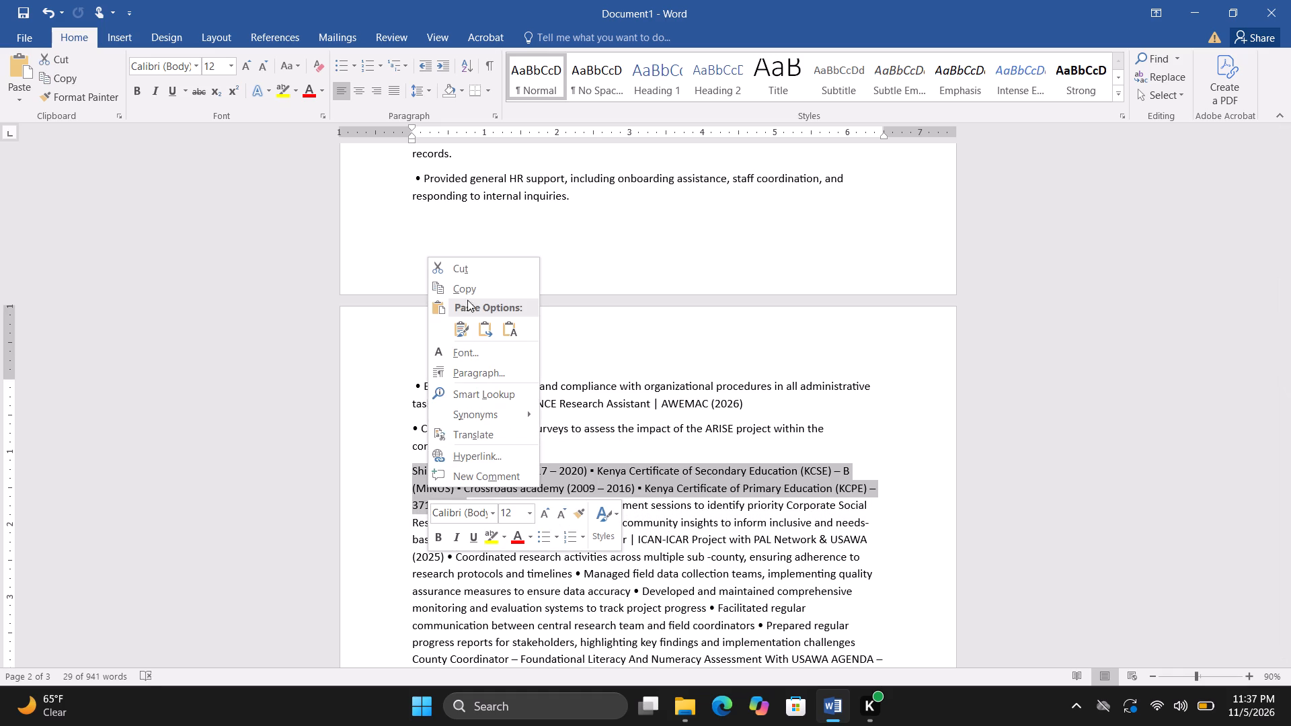
{"action": "left_click", "coordinate": [481, 269]}
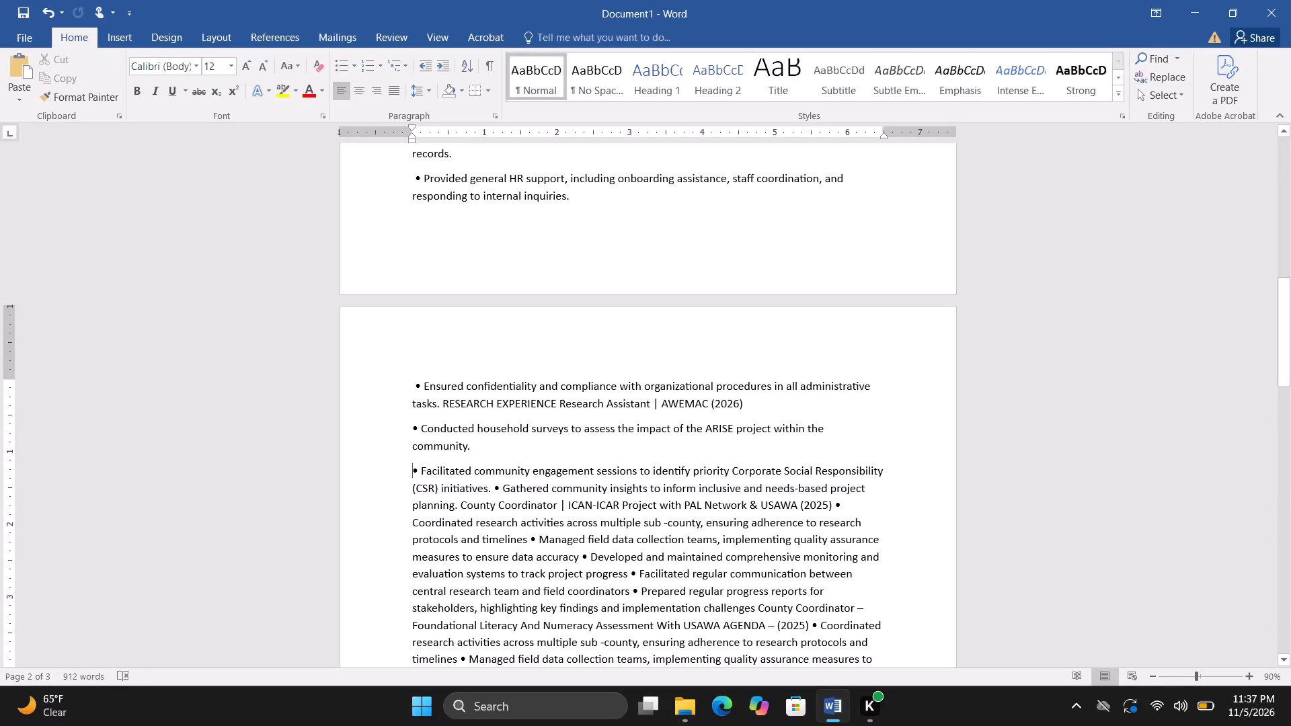
Remove the word "stakeholder" from the "Facilitated stakeholder communication and coordination" bullet under Administrative Support Experience.
{"action": "scroll", "coordinate": [590, 519], "scroll_direction": "up", "scroll_amount": 2}
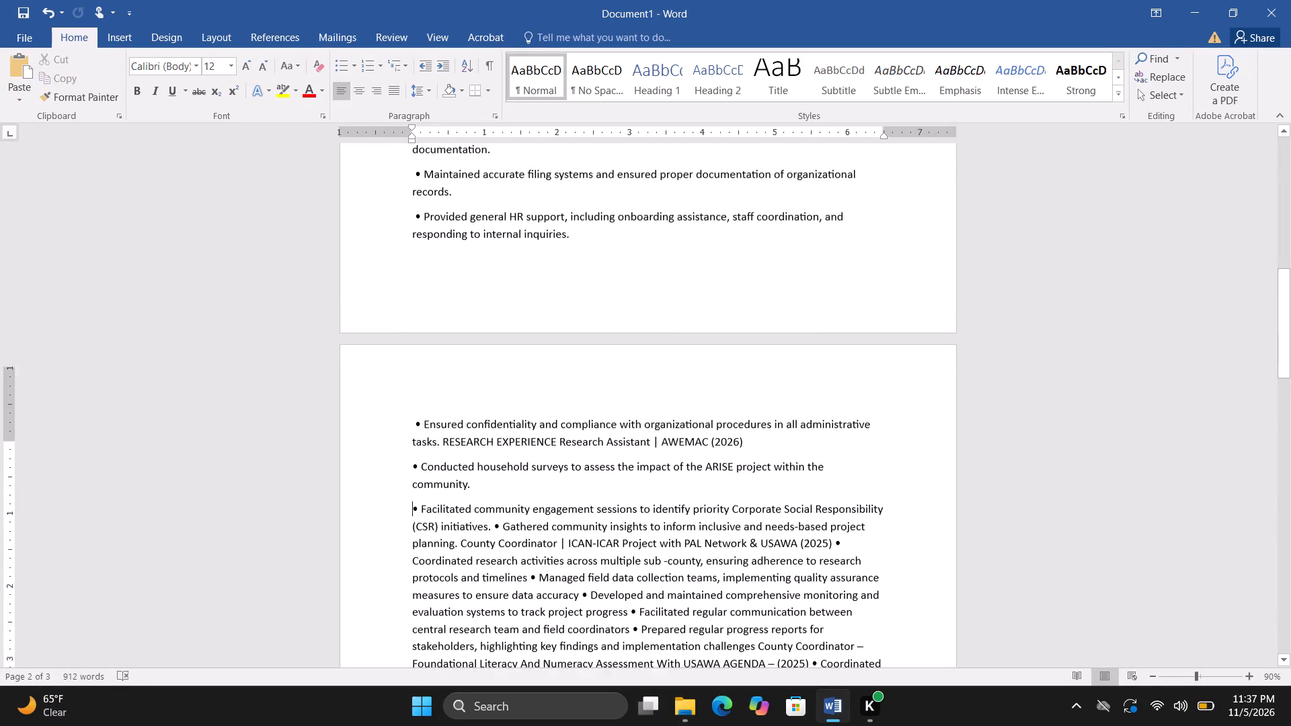
{"action": "scroll", "coordinate": [590, 519], "scroll_direction": "up", "scroll_amount": 3}
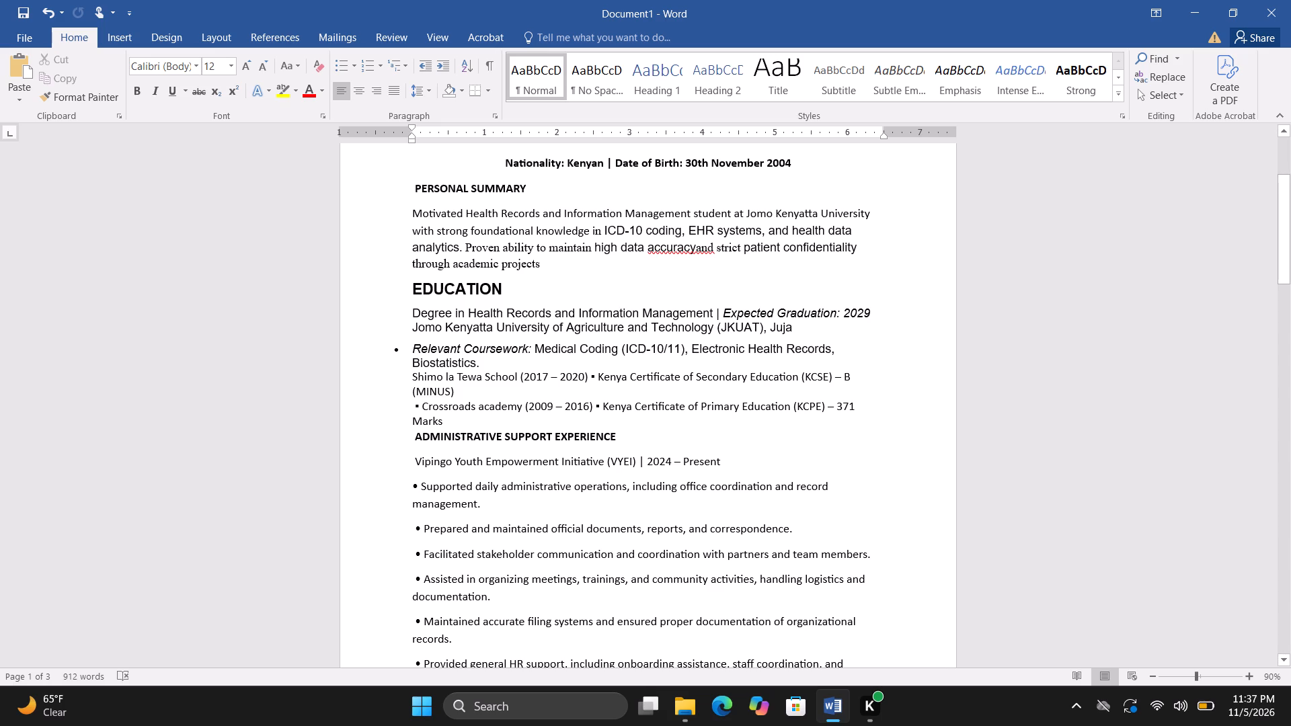
{"action": "scroll", "coordinate": [738, 542], "scroll_direction": "down", "scroll_amount": 2}
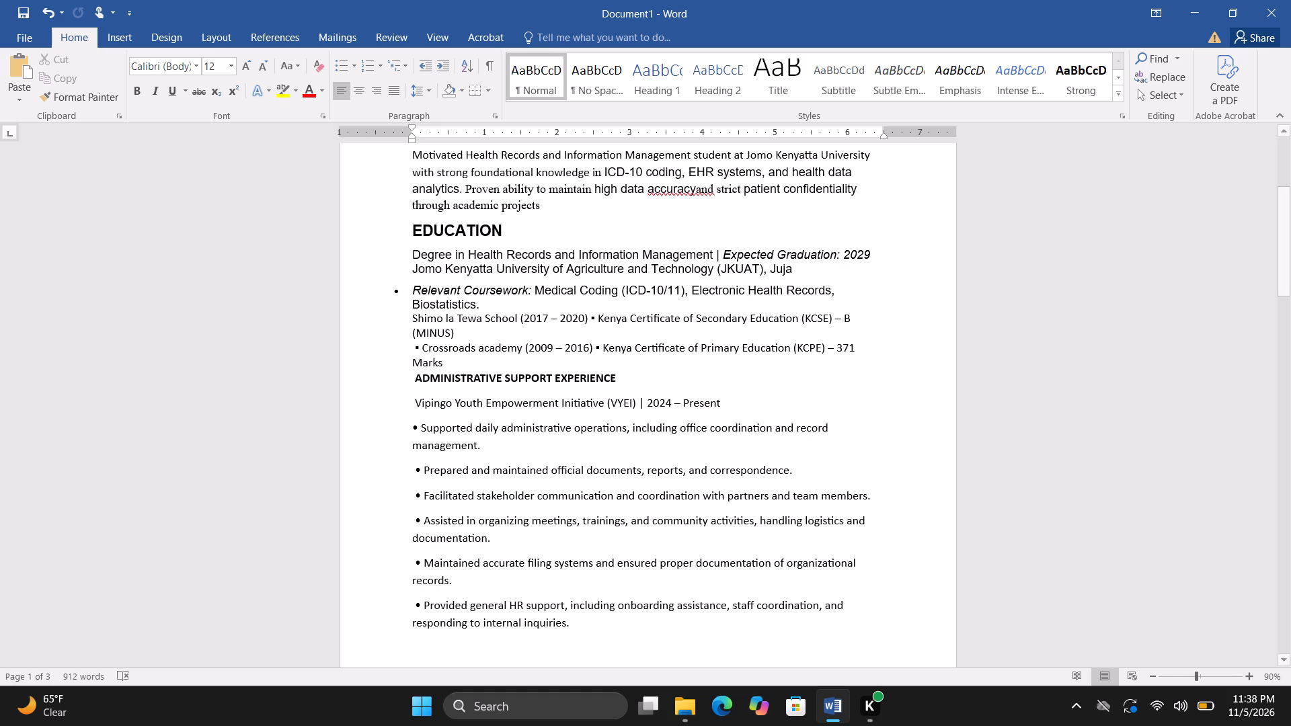
{"action": "left_click_drag", "start_coordinate": [537, 496], "coordinate": [528, 496]}
{"action": "left_click_drag", "start_coordinate": [528, 496], "coordinate": [475, 491]}
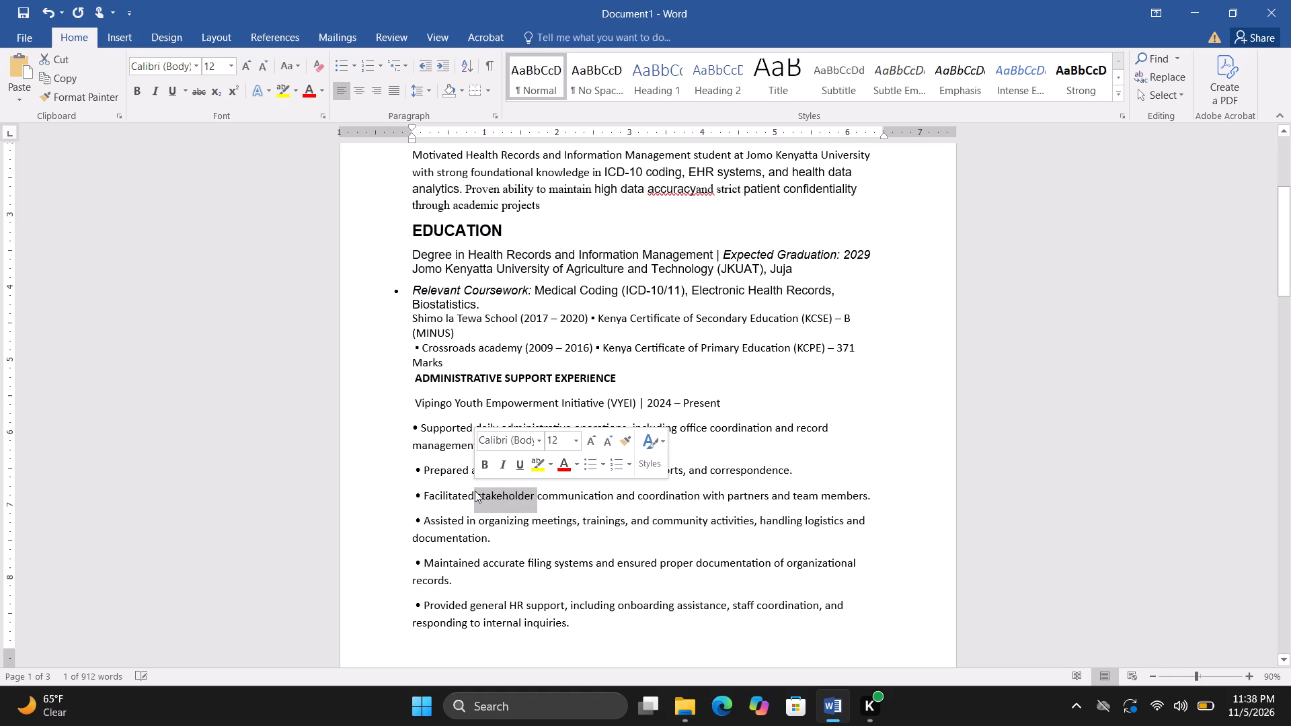
{"action": "right_click", "coordinate": [492, 497]}
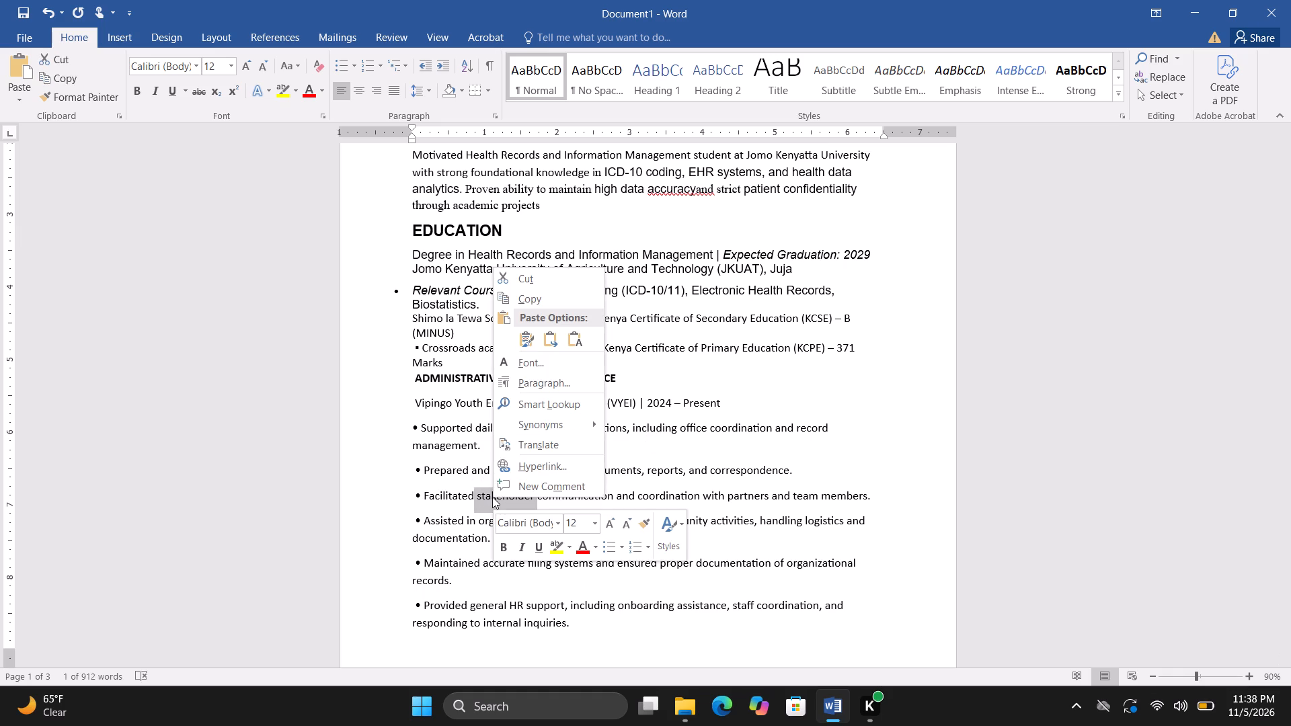
{"action": "left_click", "coordinate": [538, 279]}
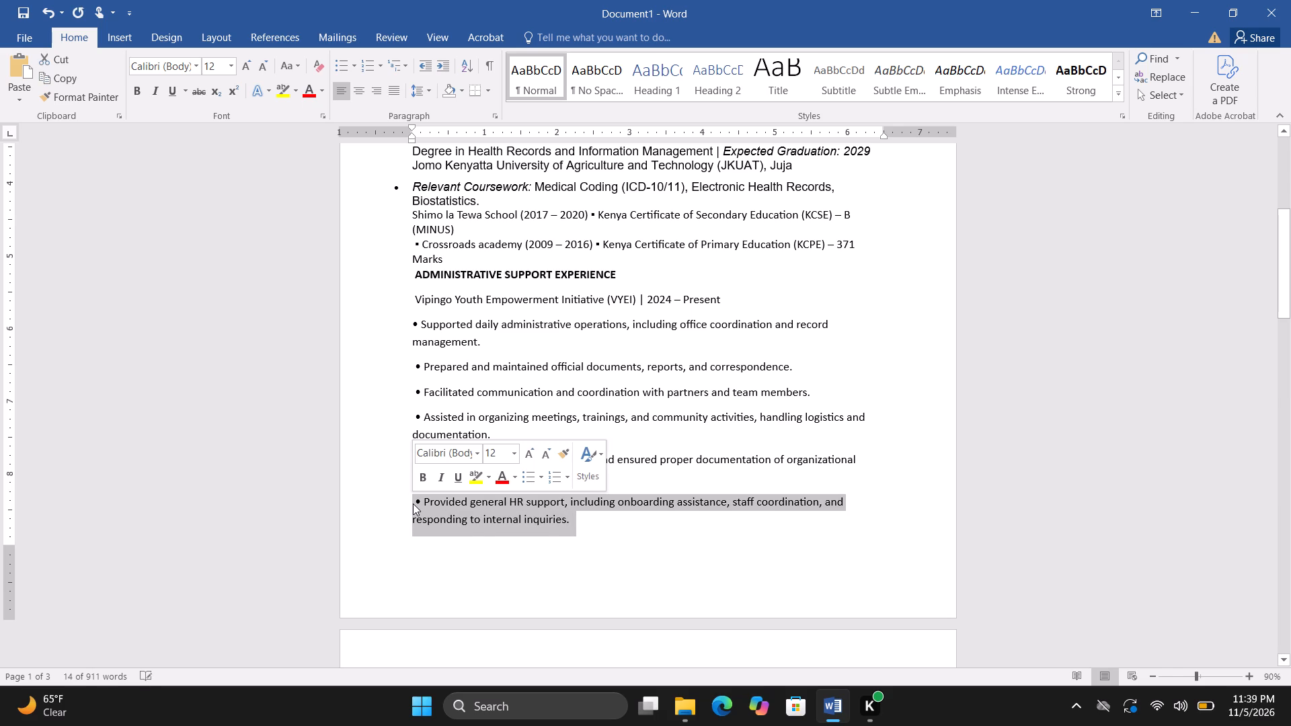
{"action": "right_click", "coordinate": [437, 514]}
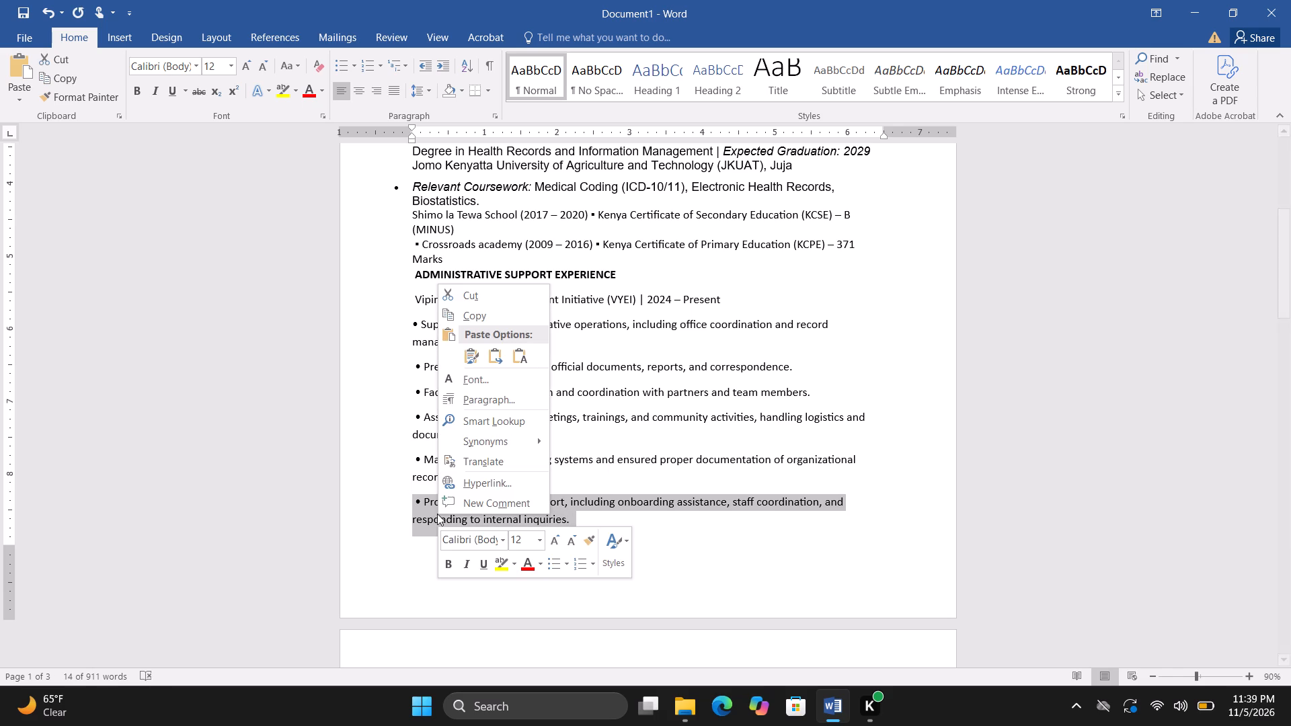
{"action": "left_click", "coordinate": [486, 291]}
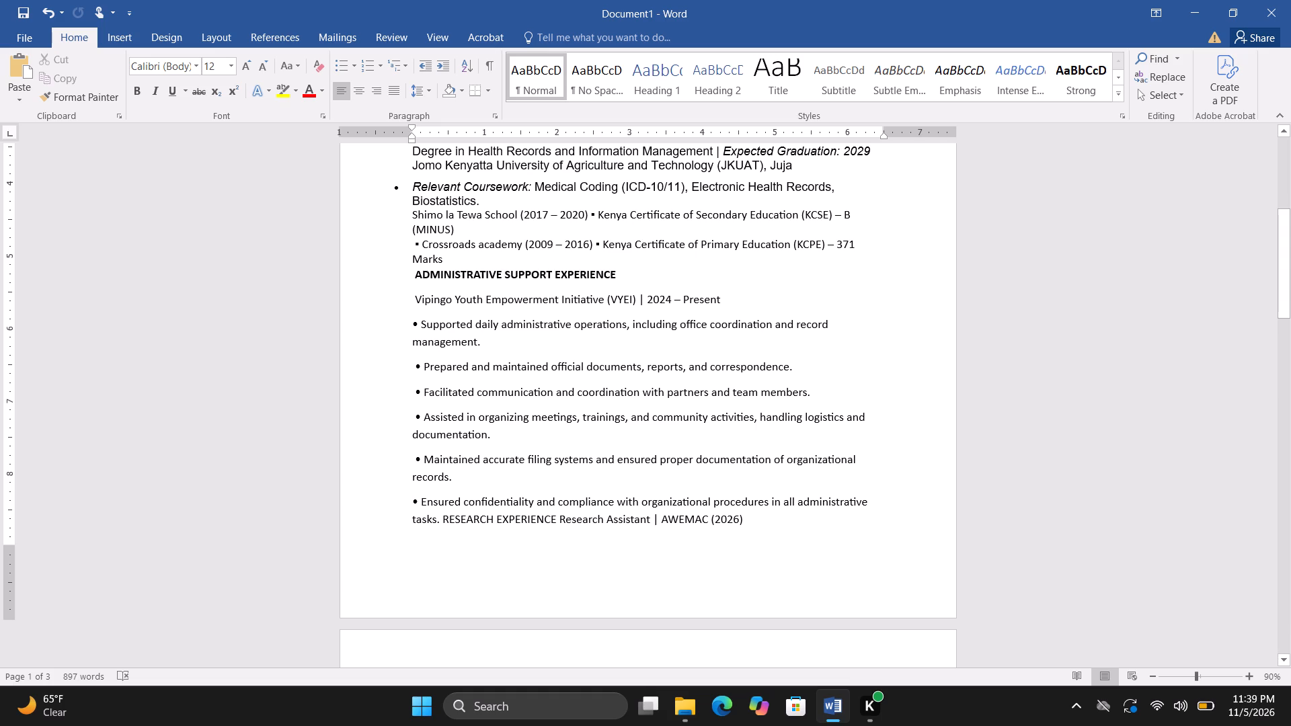
Cut the "Ensured confidentiality and compliance" bullet together with the trailing "RESEARCH EXPERIENCE Research Assistant | AWEMAC (2026)" text.
{"action": "left_click_drag", "start_coordinate": [407, 505], "coordinate": [740, 536]}
{"action": "left_click", "coordinate": [740, 536]}
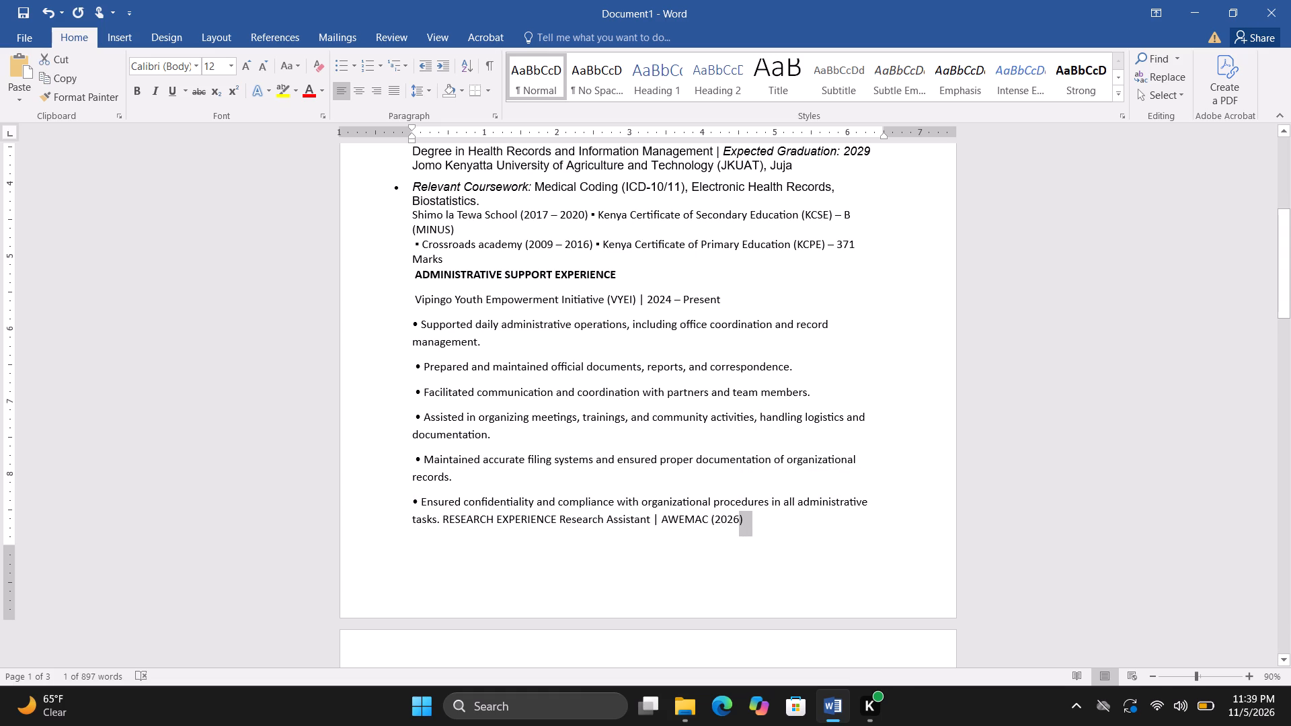
{"action": "left_click_drag", "start_coordinate": [403, 501], "coordinate": [584, 494]}
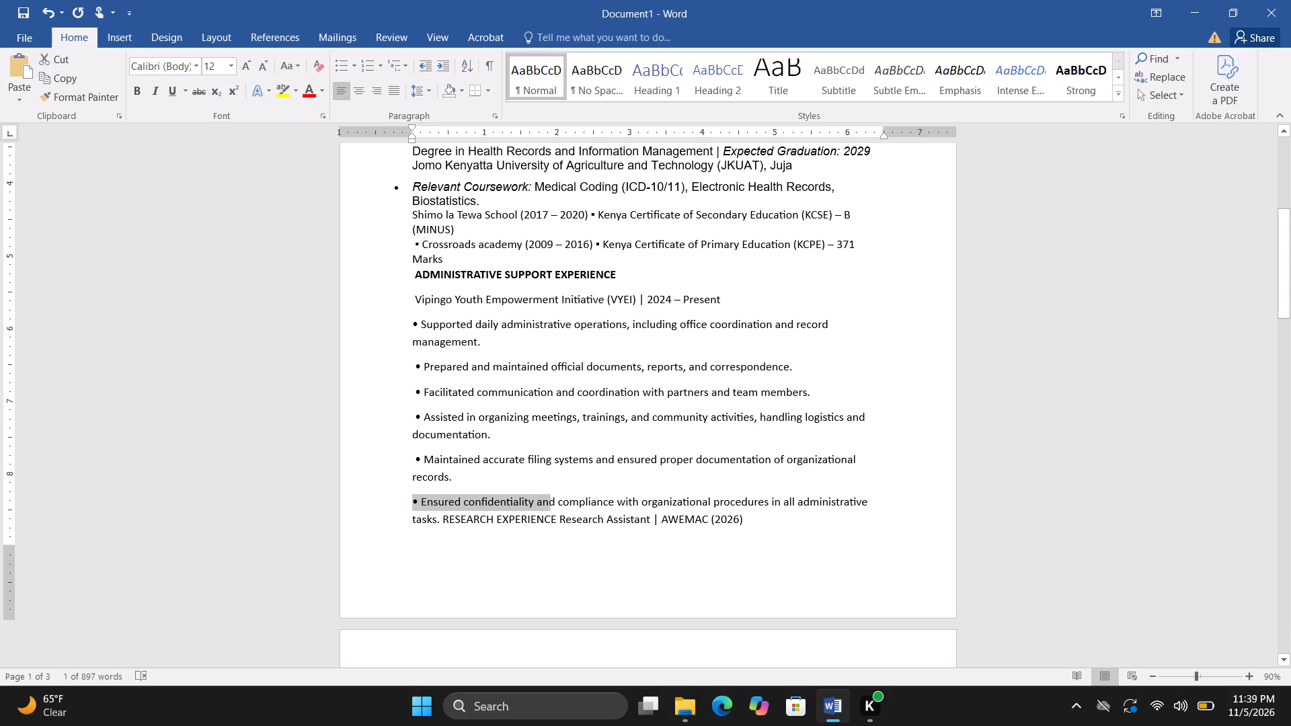
{"action": "left_click_drag", "start_coordinate": [584, 494], "coordinate": [814, 531]}
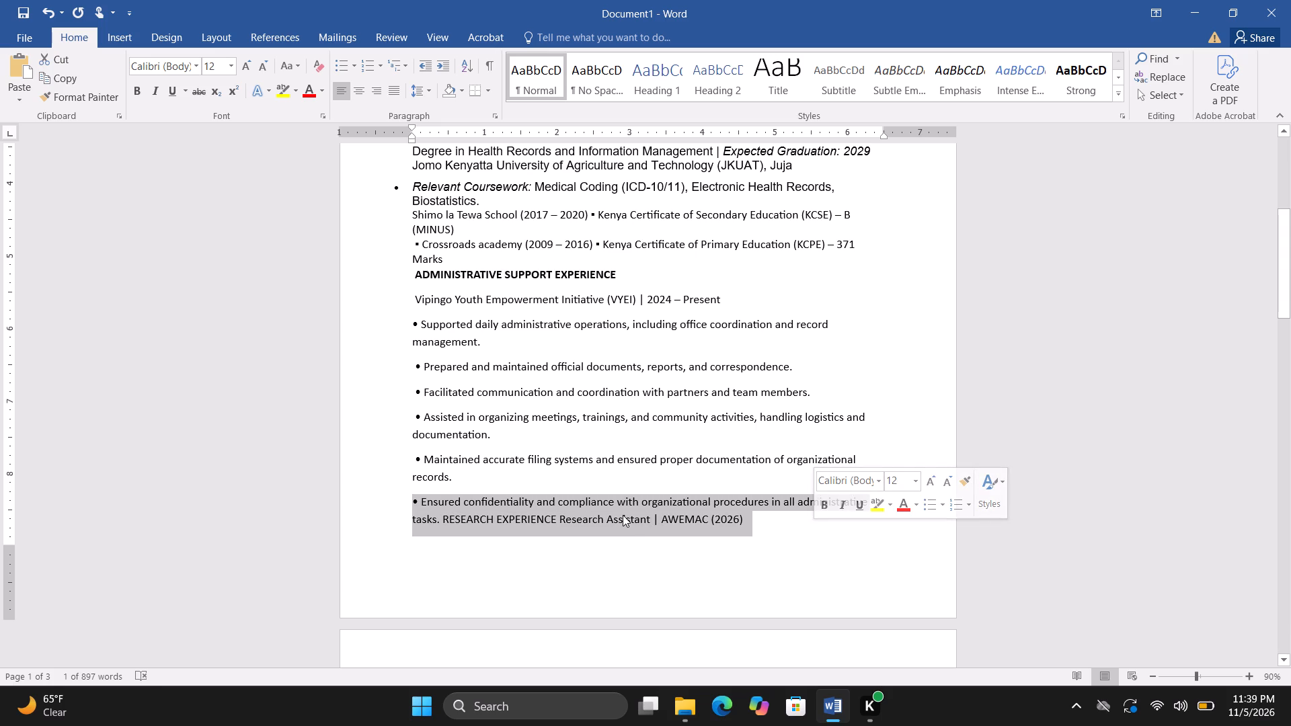
{"action": "right_click", "coordinate": [623, 515]}
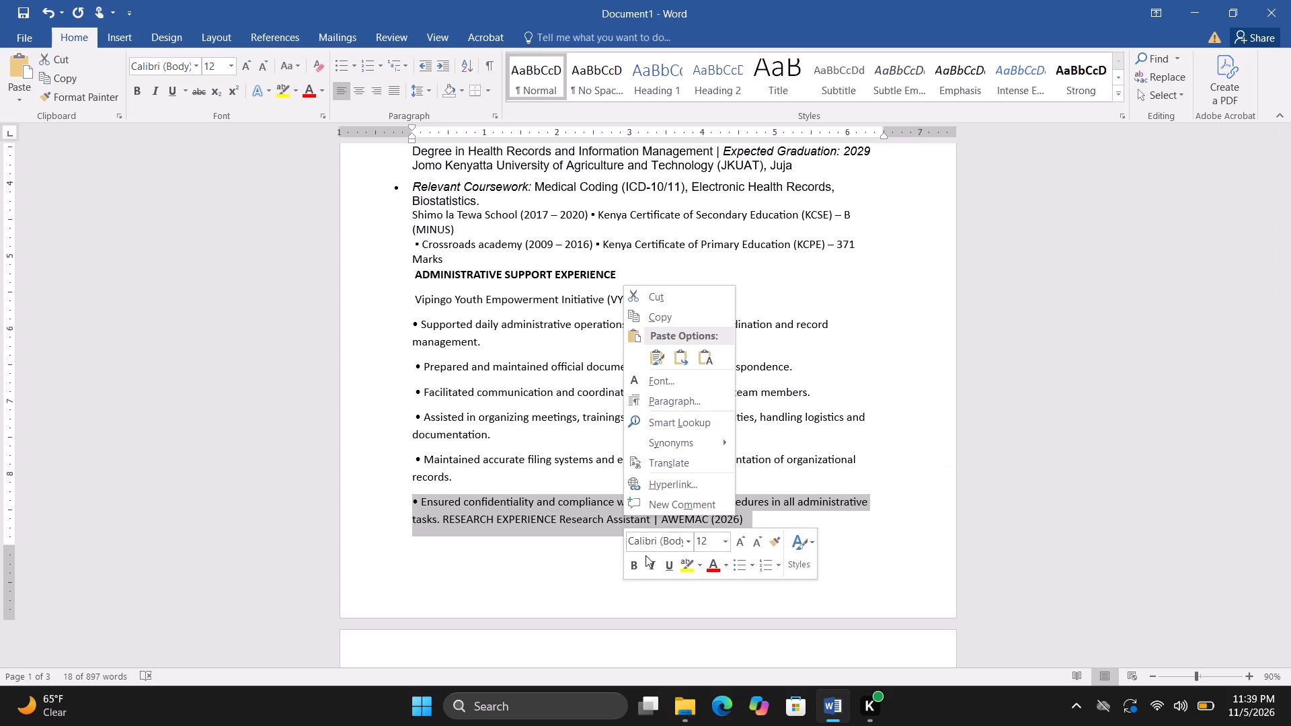
{"action": "left_click", "coordinate": [662, 297]}
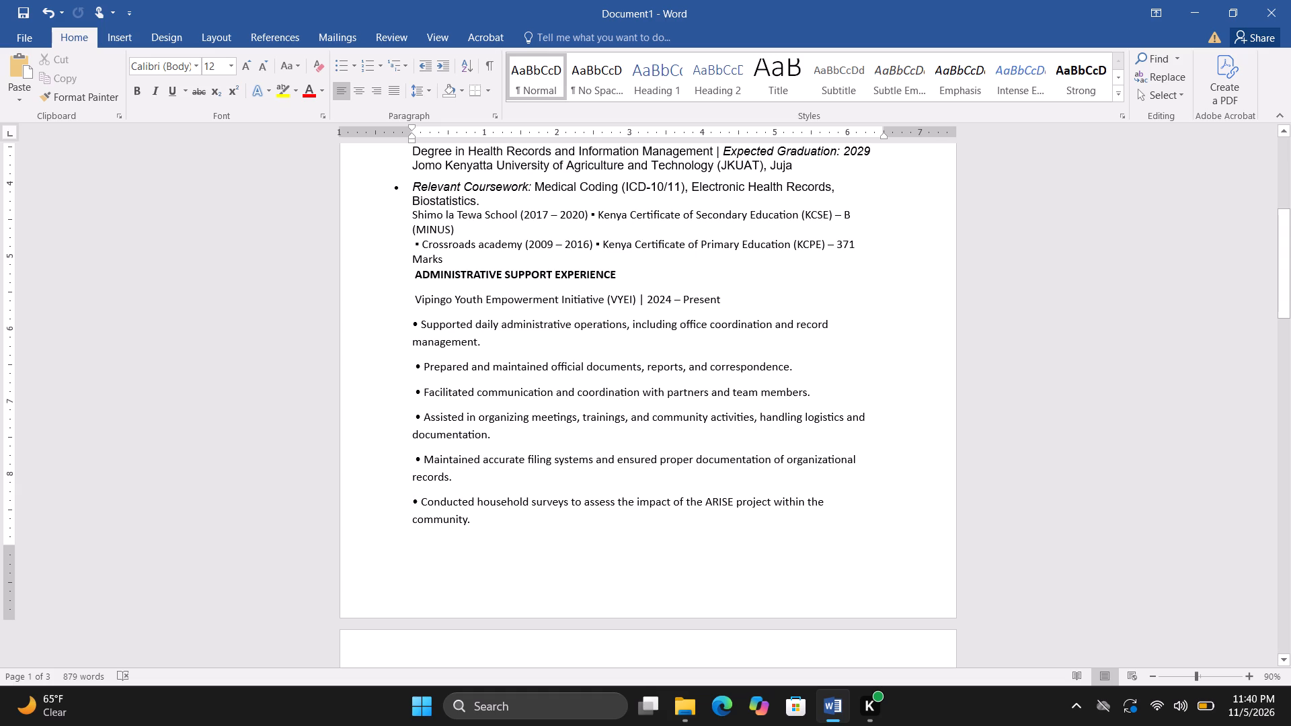
Cut the "Conducted household surveys" bullet about the ARISE project's impact from below the "Maintained accurate filing systems" bullet.
{"action": "left_click_drag", "start_coordinate": [410, 504], "coordinate": [745, 511]}
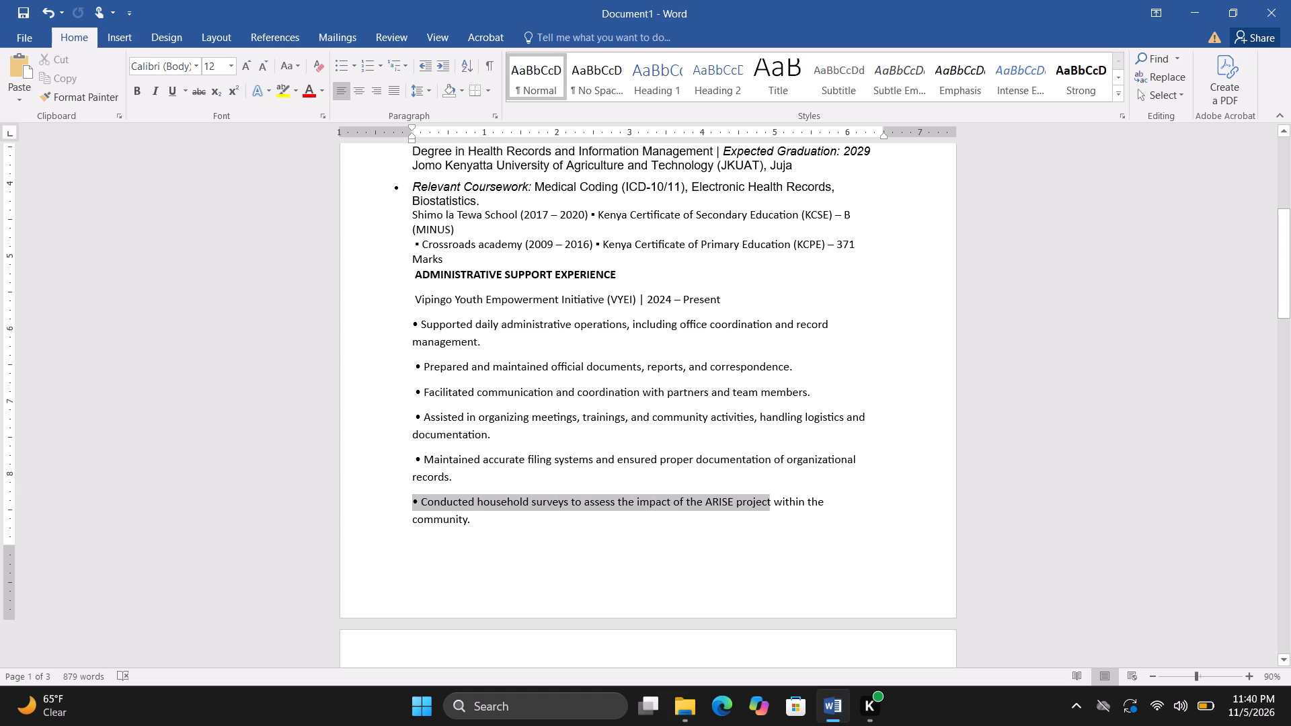
{"action": "left_click_drag", "start_coordinate": [745, 511], "coordinate": [755, 512]}
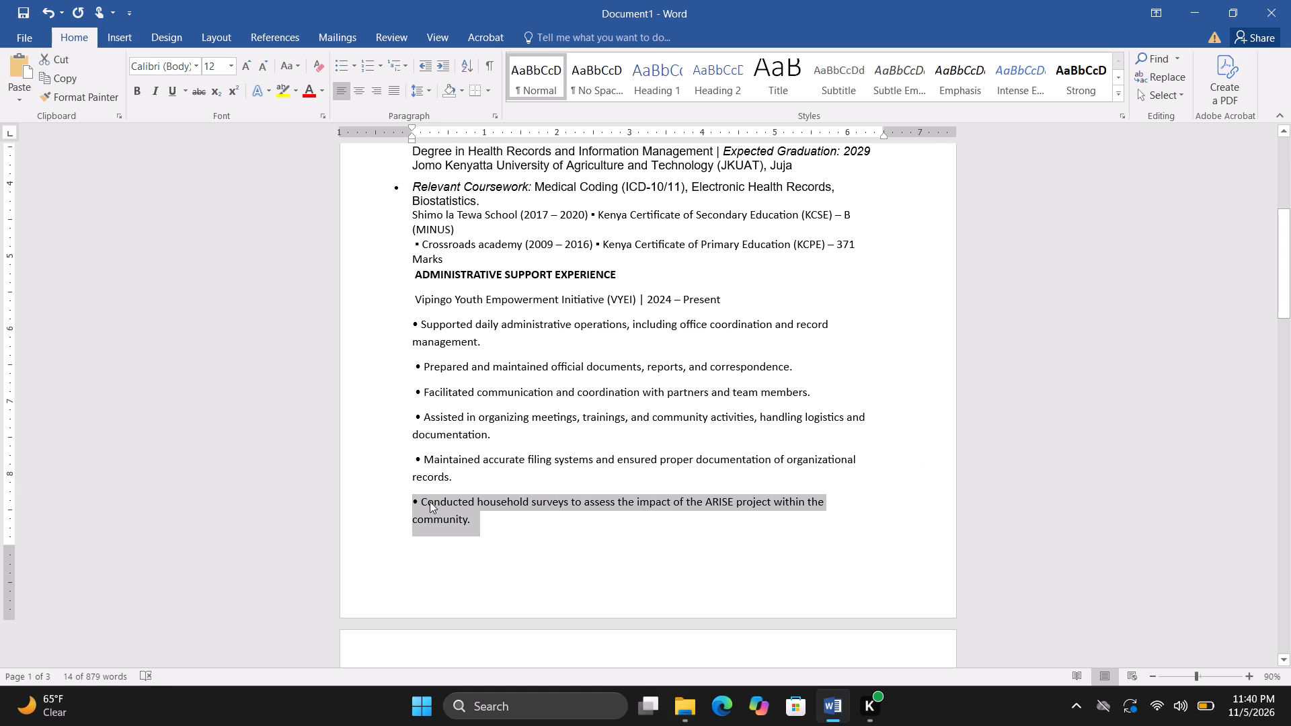
{"action": "left_click", "coordinate": [430, 501]}
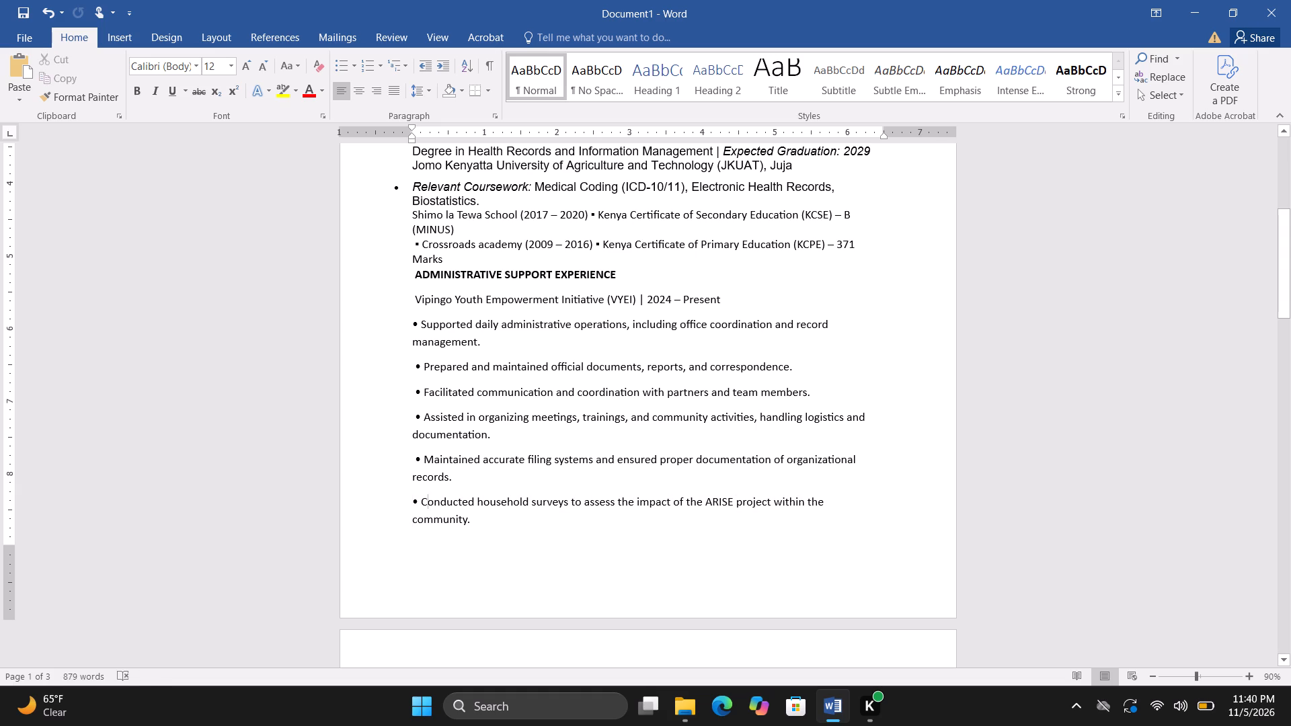
{"action": "left_click_drag", "start_coordinate": [399, 502], "coordinate": [617, 516]}
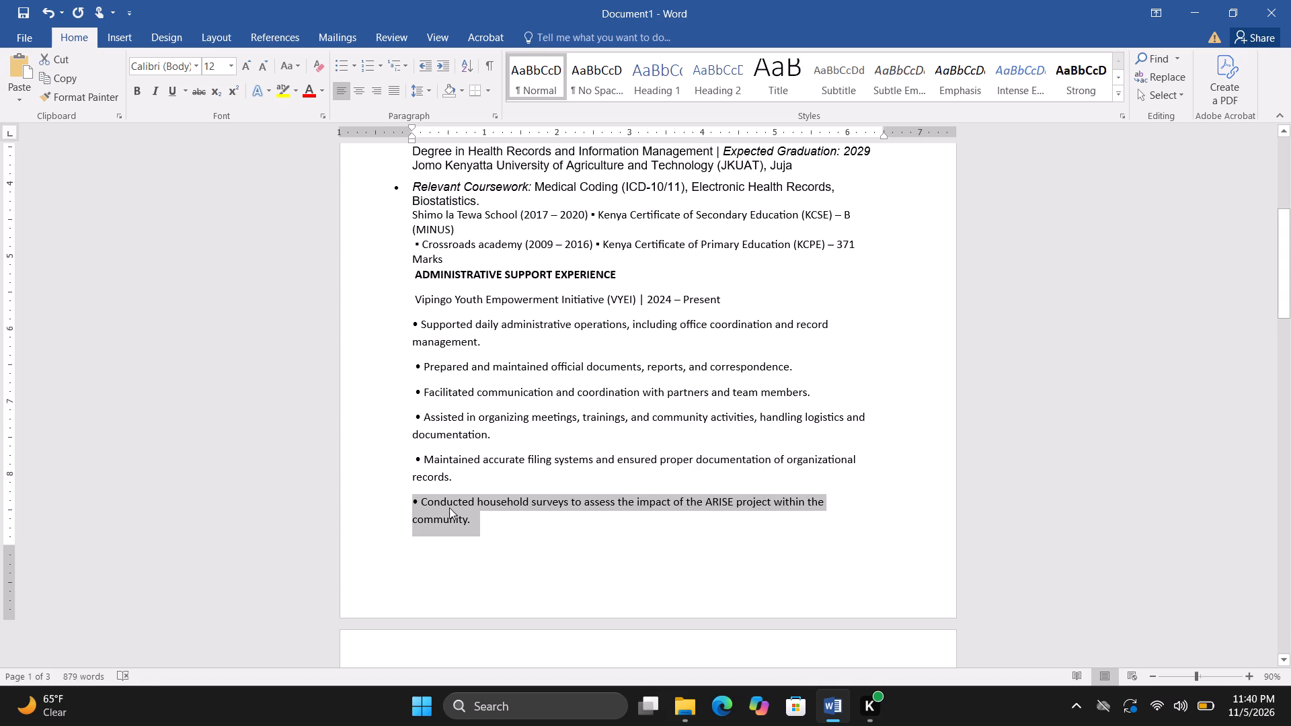
{"action": "right_click", "coordinate": [441, 508]}
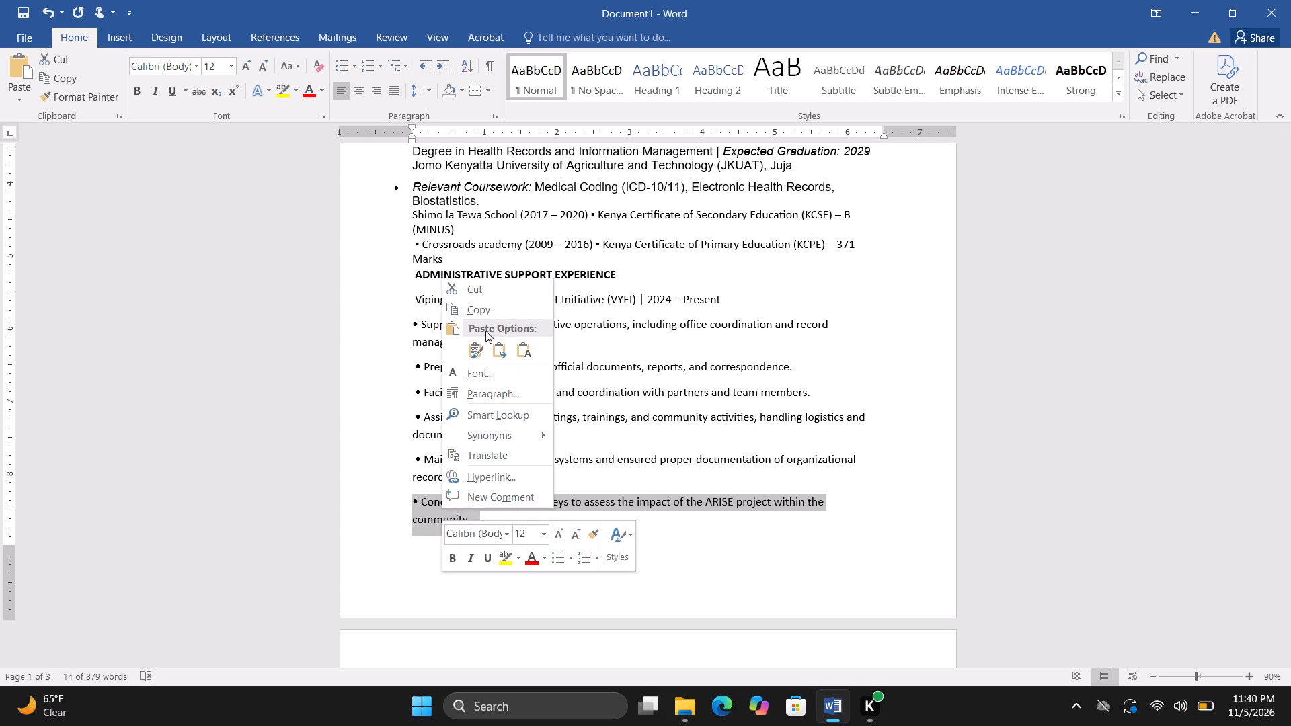
{"action": "left_click", "coordinate": [492, 293]}
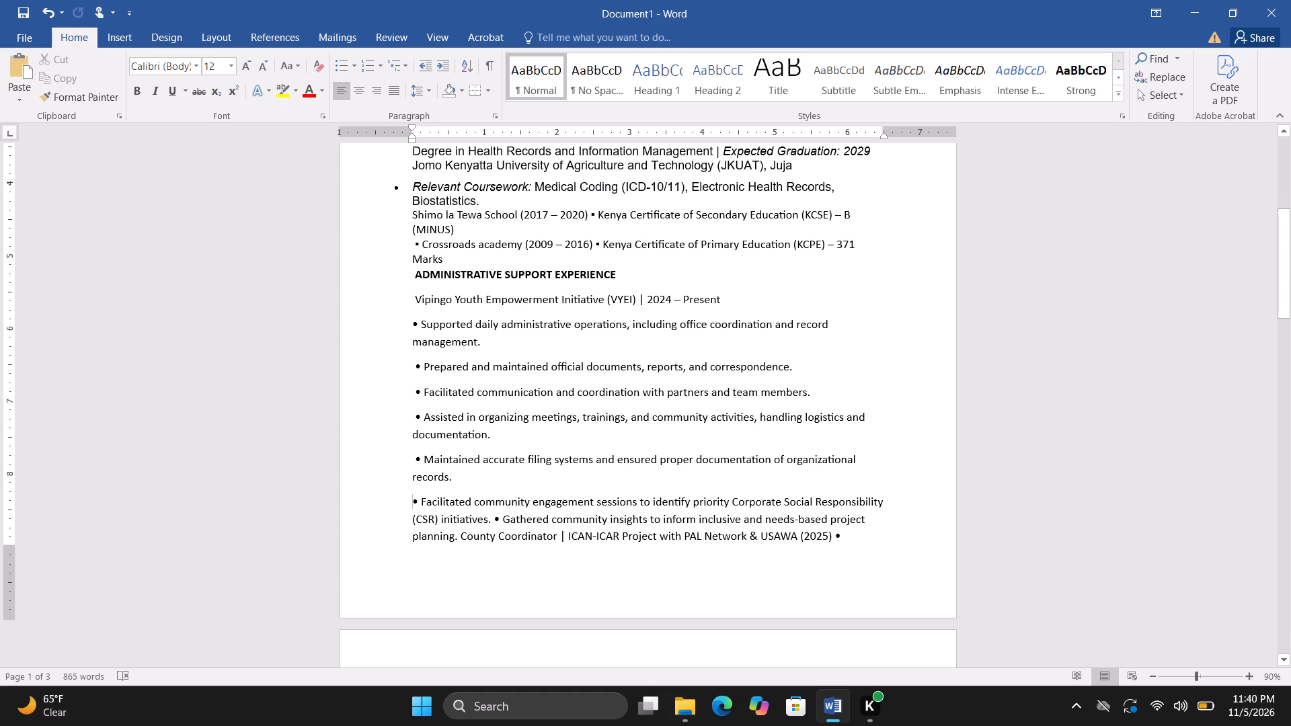
Cut the text from "Facilitated community engagement sessions" through "County Coordinator | ICAN-ICAR Project with PAL Network & USAWA (2025)", including the bullet marks at both ends.
{"action": "left_click_drag", "start_coordinate": [407, 501], "coordinate": [818, 520]}
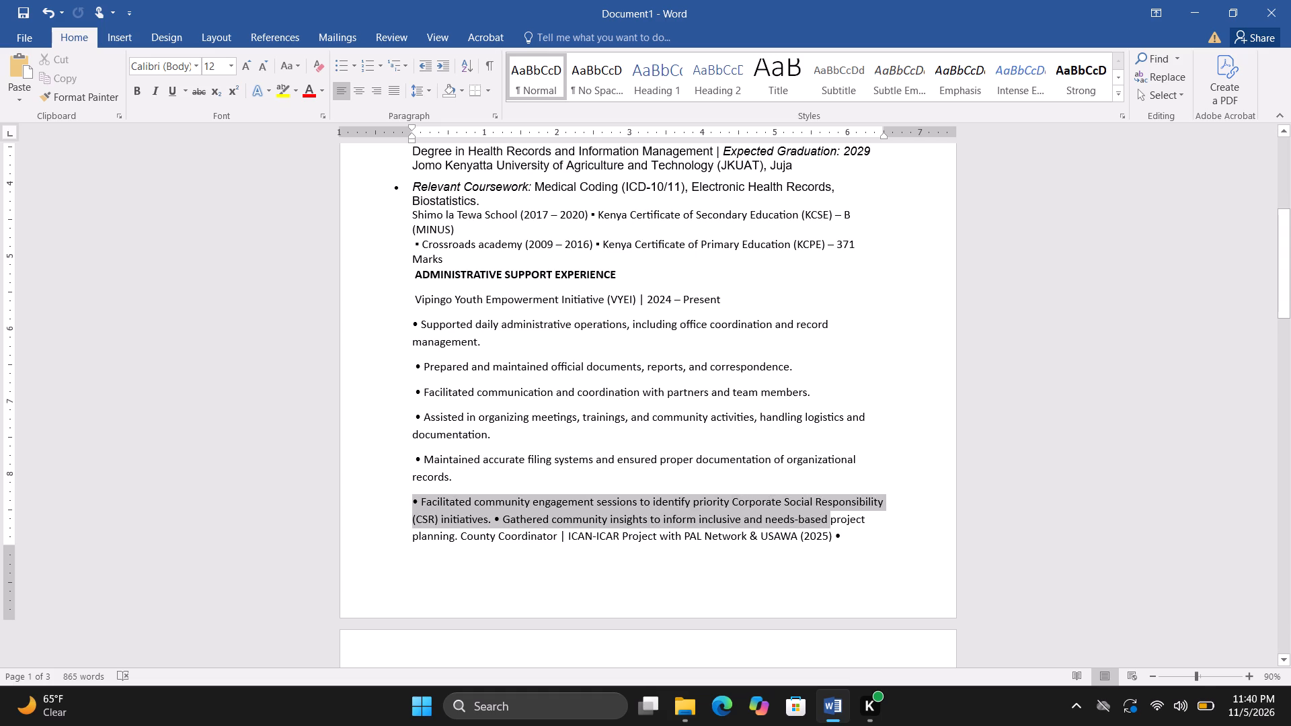
{"action": "left_click_drag", "start_coordinate": [818, 520], "coordinate": [869, 538]}
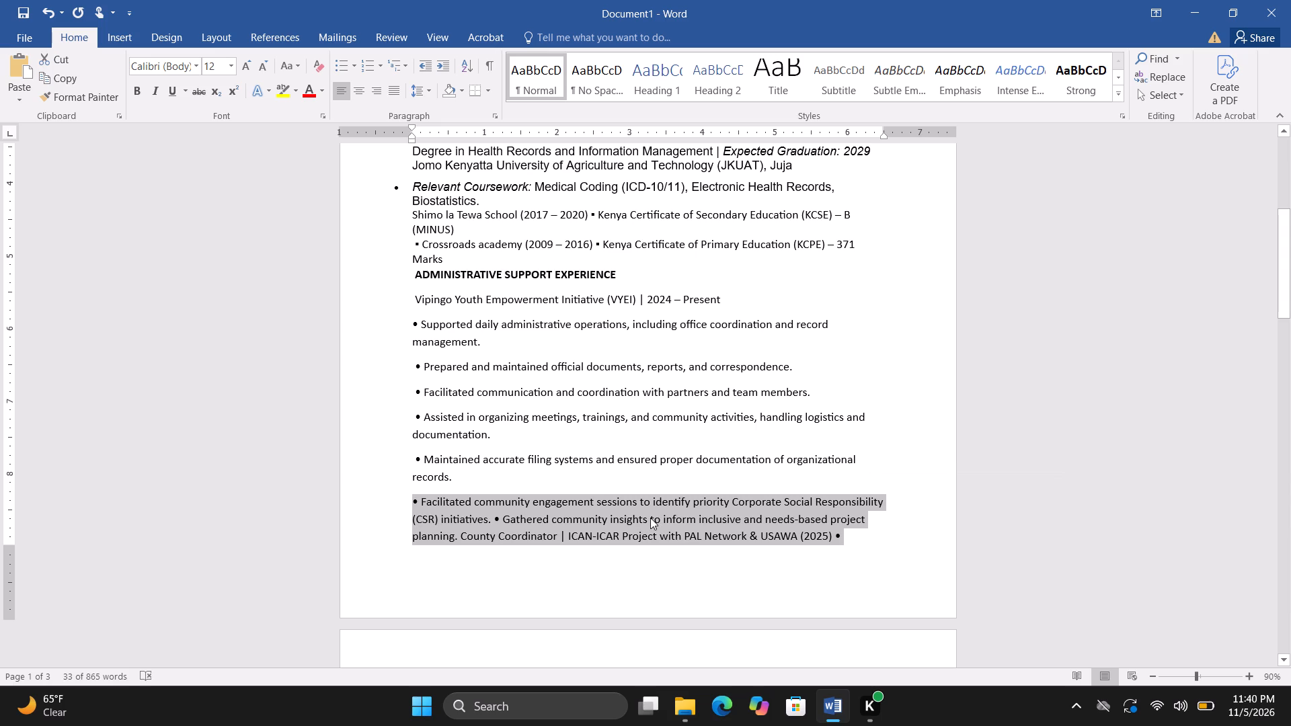
{"action": "right_click", "coordinate": [650, 518]}
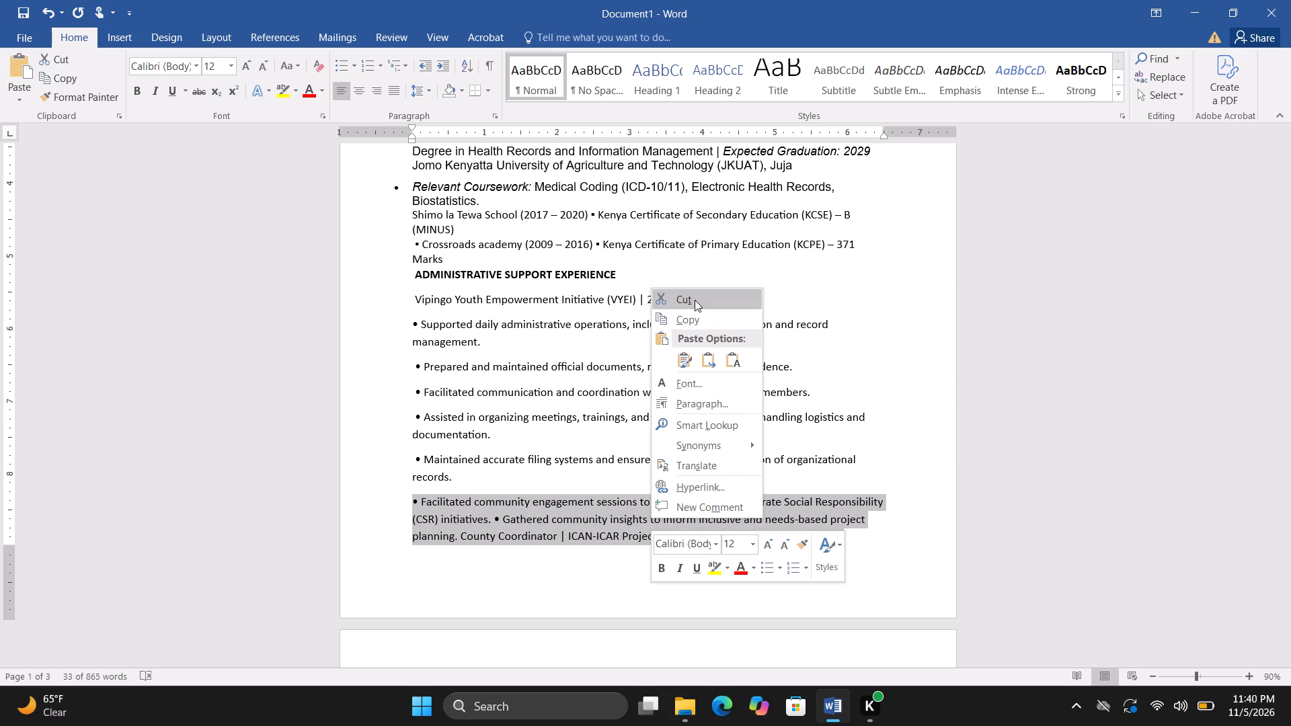
{"action": "left_click", "coordinate": [695, 300]}
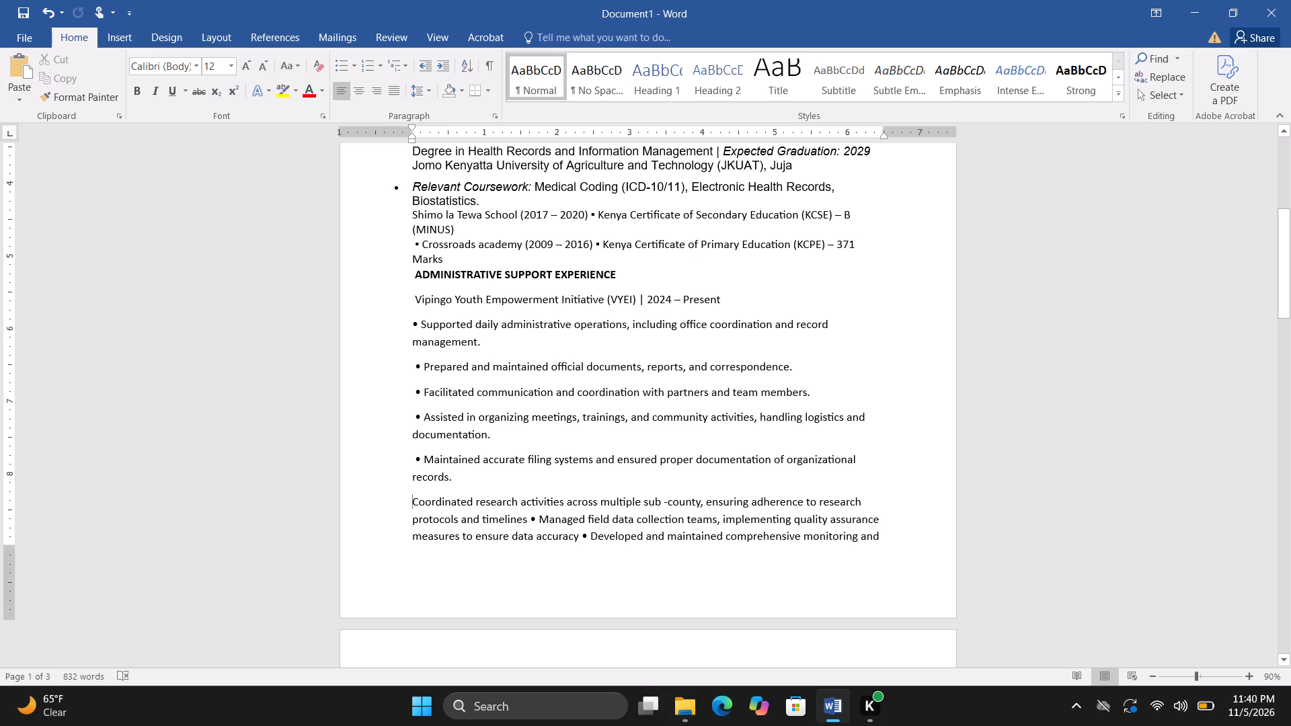
Cut the sentence "Coordinated research activities across multiple sub -county, ensuring adherence to research protocols and timelines" from before the "Managed field data collection teams" bullet.
{"action": "scroll", "coordinate": [631, 513], "scroll_direction": "down", "scroll_amount": 1}
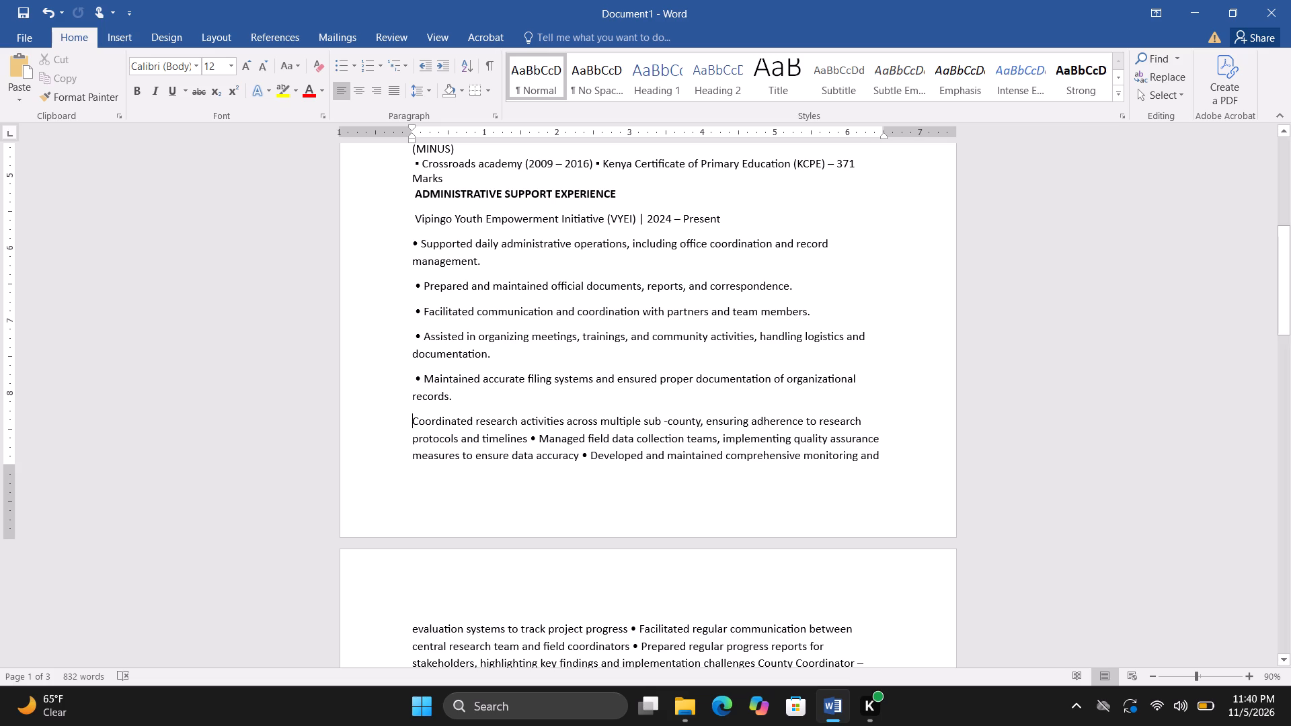
{"action": "left_click_drag", "start_coordinate": [412, 419], "coordinate": [839, 446]}
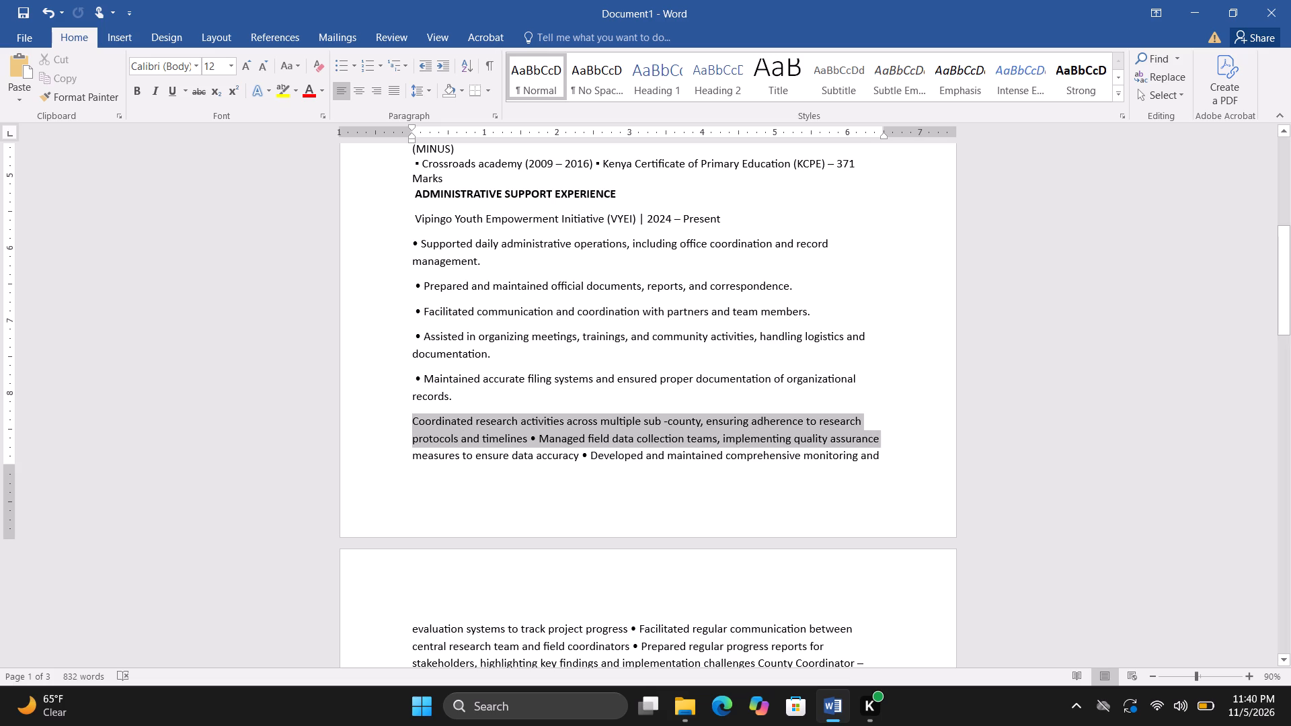
{"action": "left_click_drag", "start_coordinate": [839, 446], "coordinate": [895, 459]}
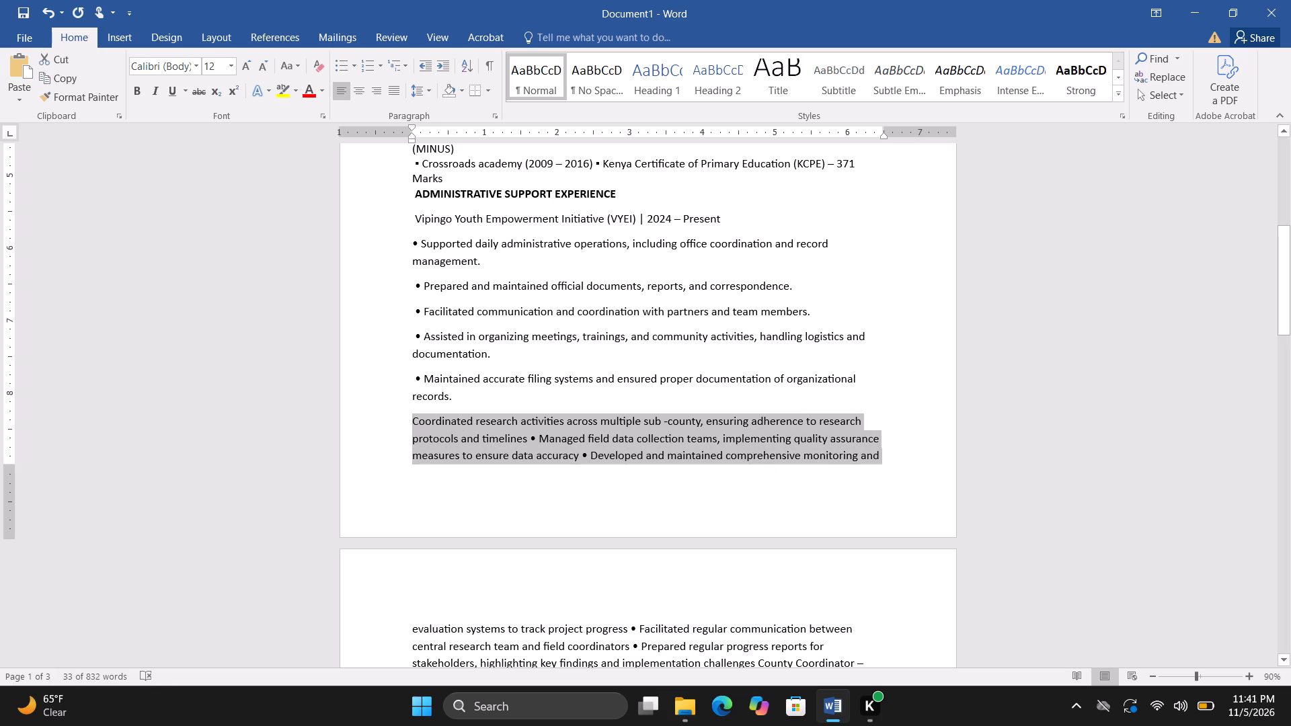
{"action": "left_click_drag", "start_coordinate": [609, 514], "coordinate": [427, 432]}
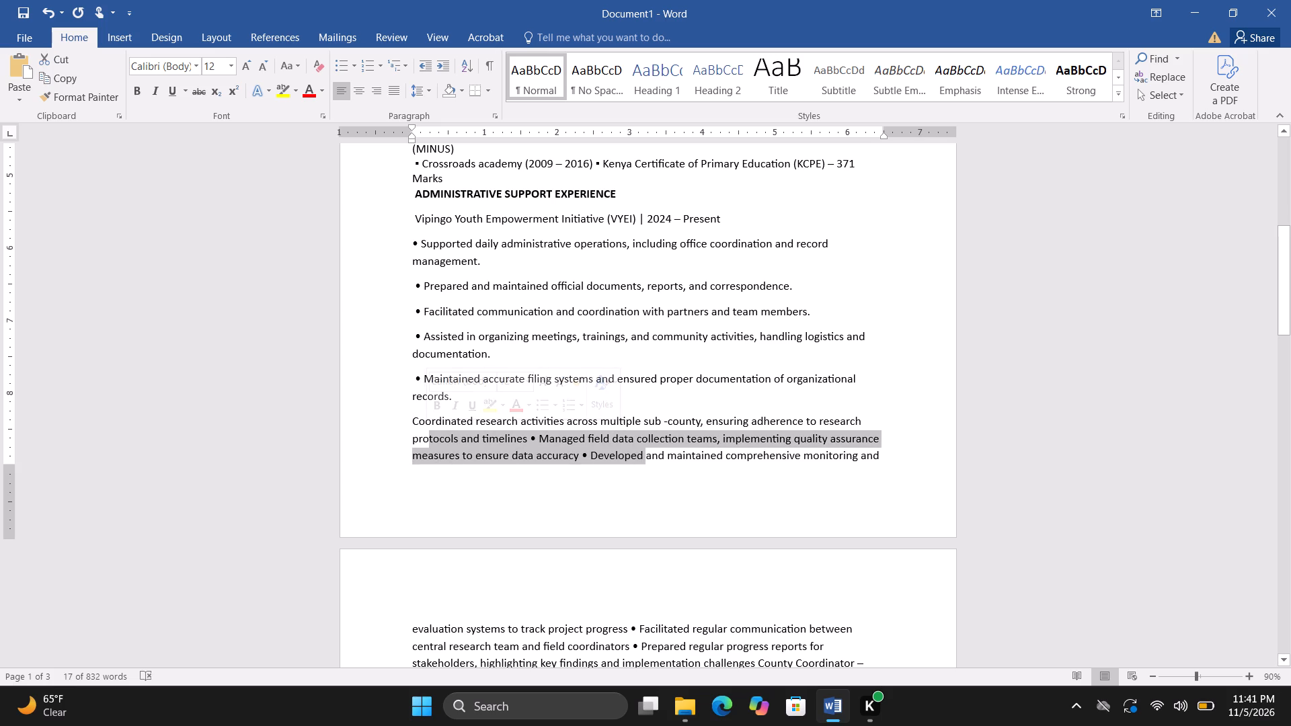
{"action": "left_click", "coordinate": [458, 478]}
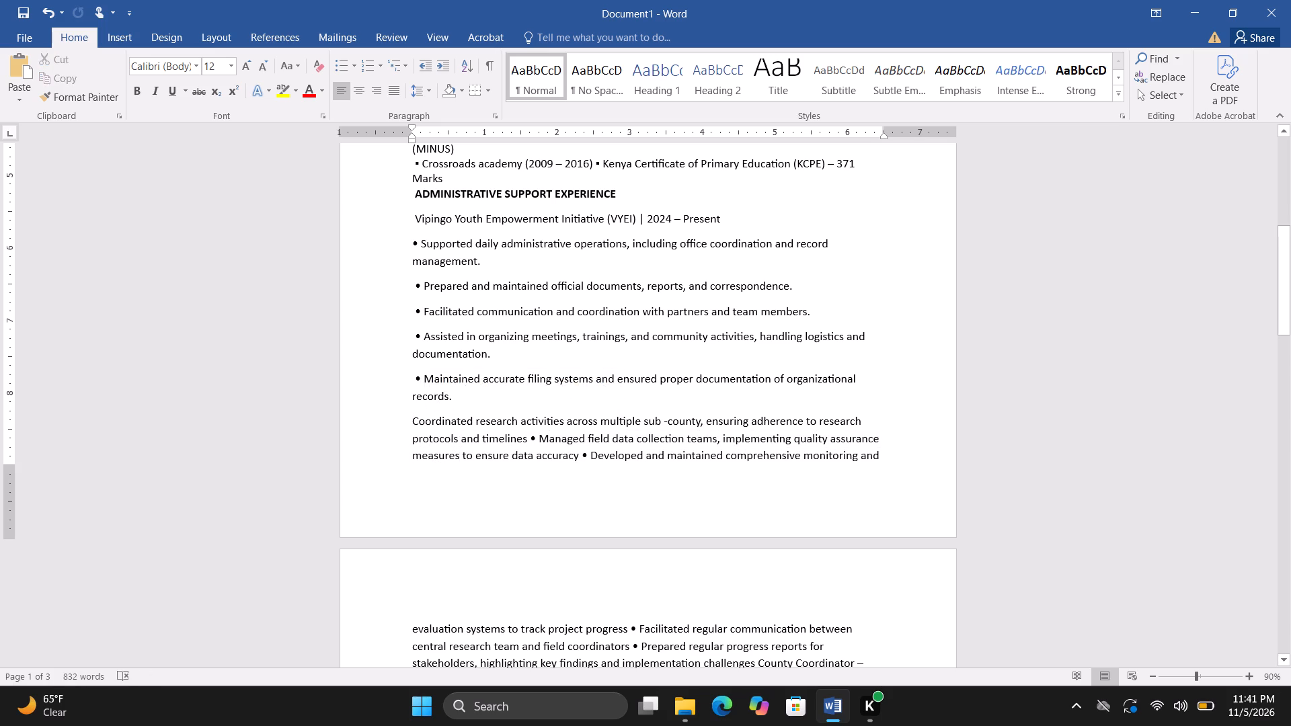
{"action": "left_click_drag", "start_coordinate": [412, 417], "coordinate": [794, 430]}
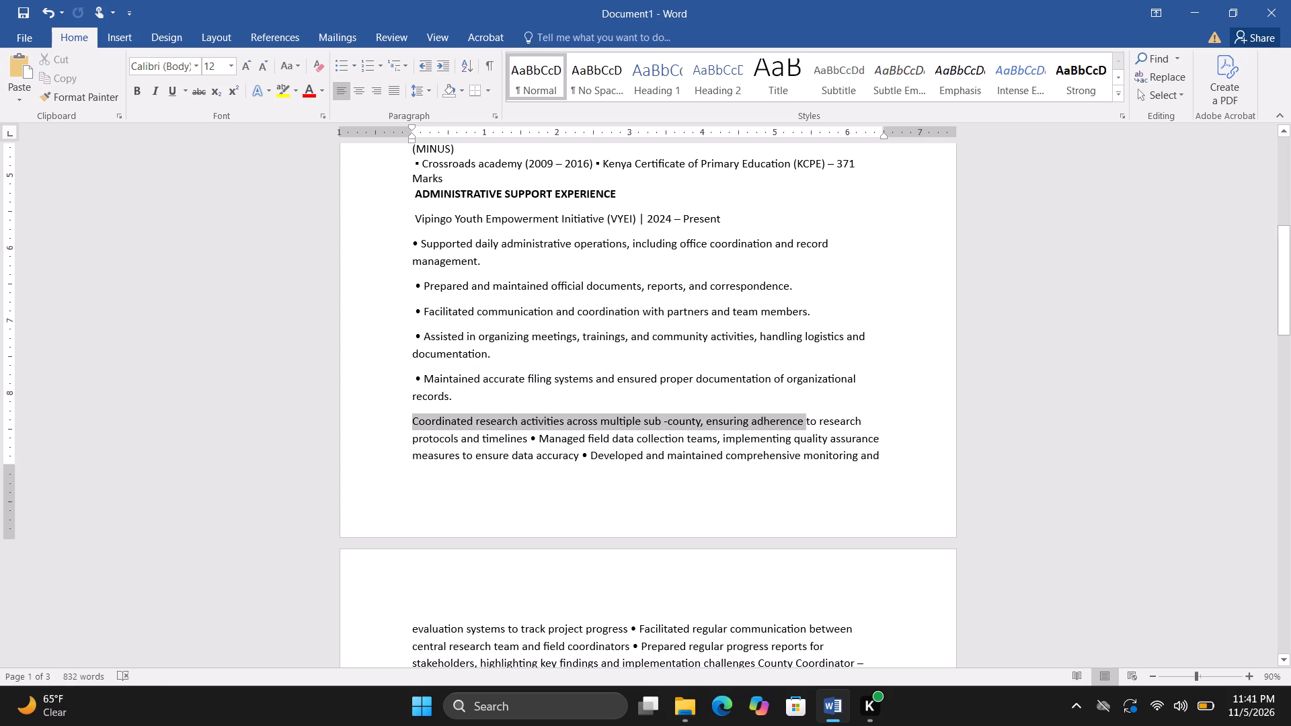
{"action": "left_click_drag", "start_coordinate": [794, 430], "coordinate": [630, 429]}
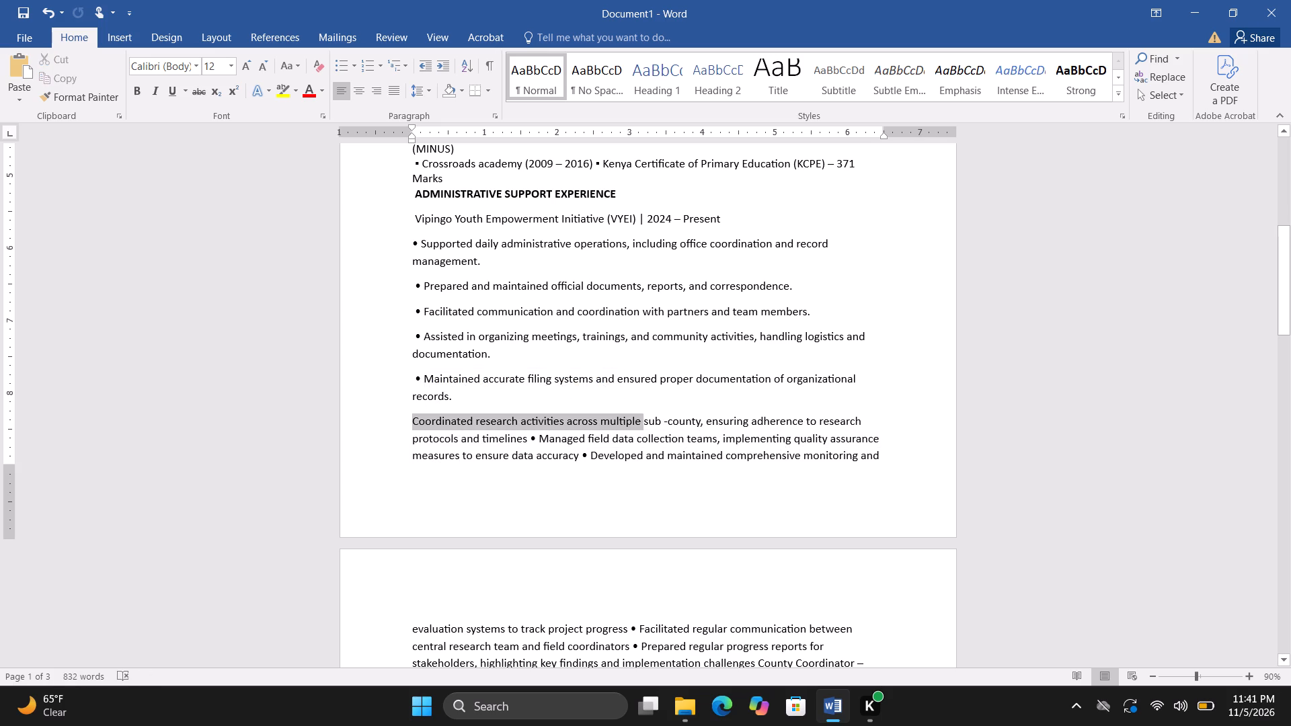
{"action": "left_click_drag", "start_coordinate": [630, 429], "coordinate": [524, 432]}
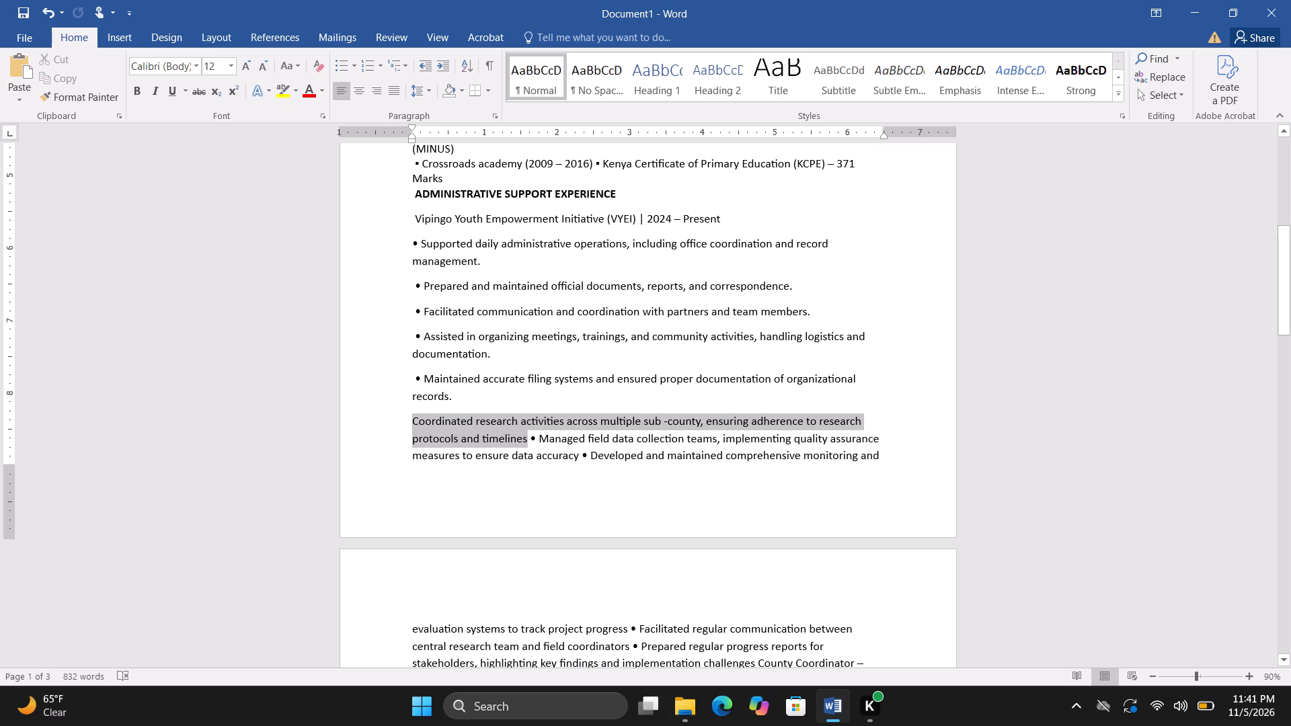
{"action": "left_click_drag", "start_coordinate": [524, 432], "coordinate": [527, 439]}
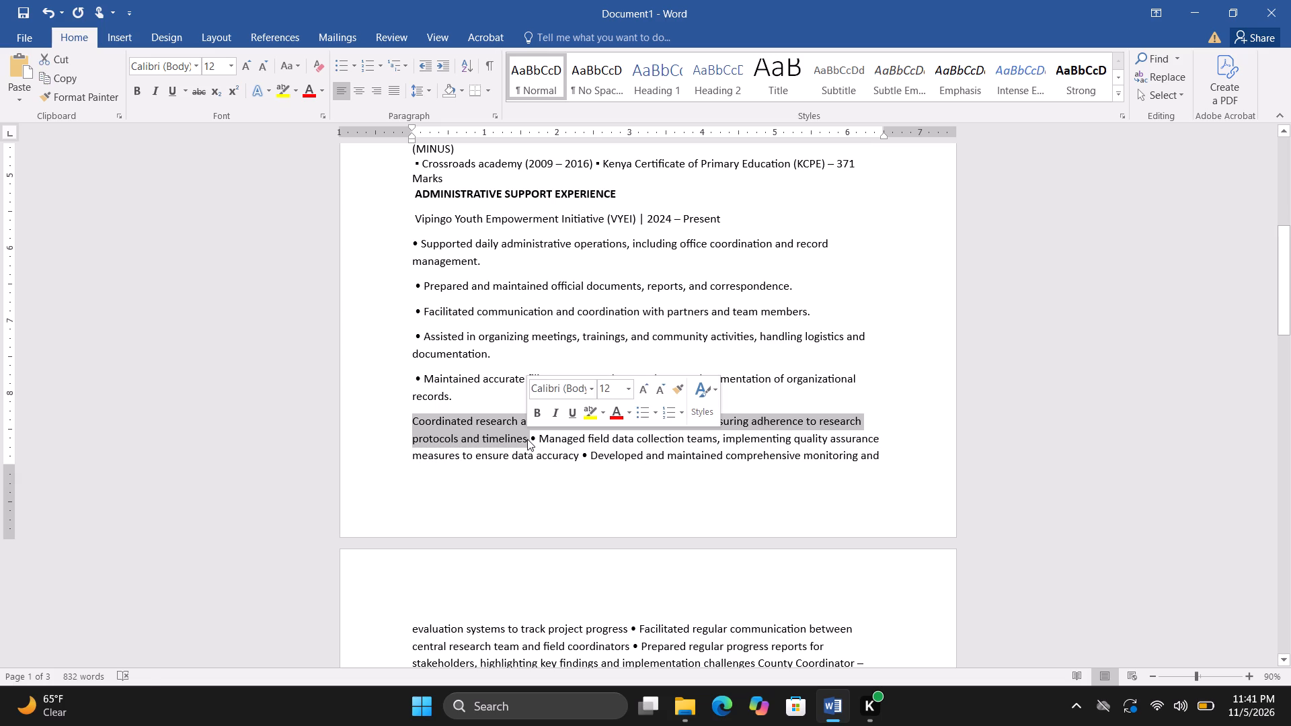
{"action": "right_click", "coordinate": [527, 439]}
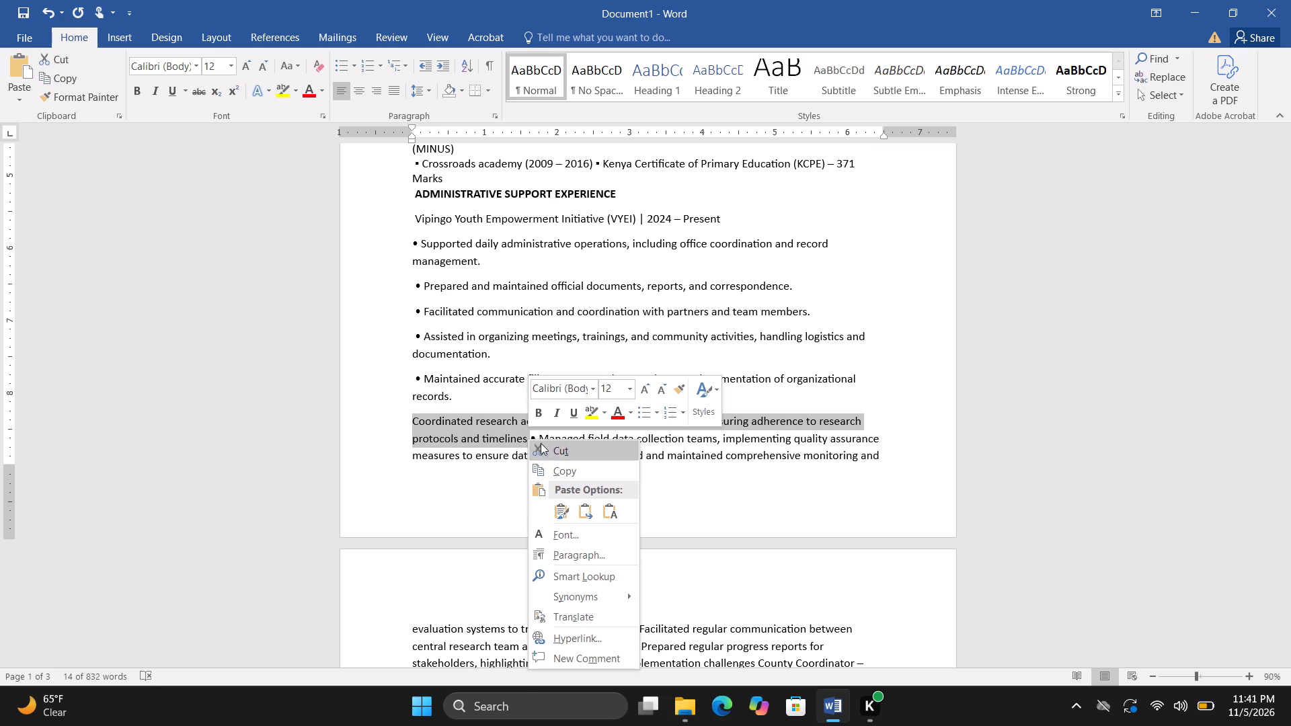
{"action": "left_click", "coordinate": [574, 449]}
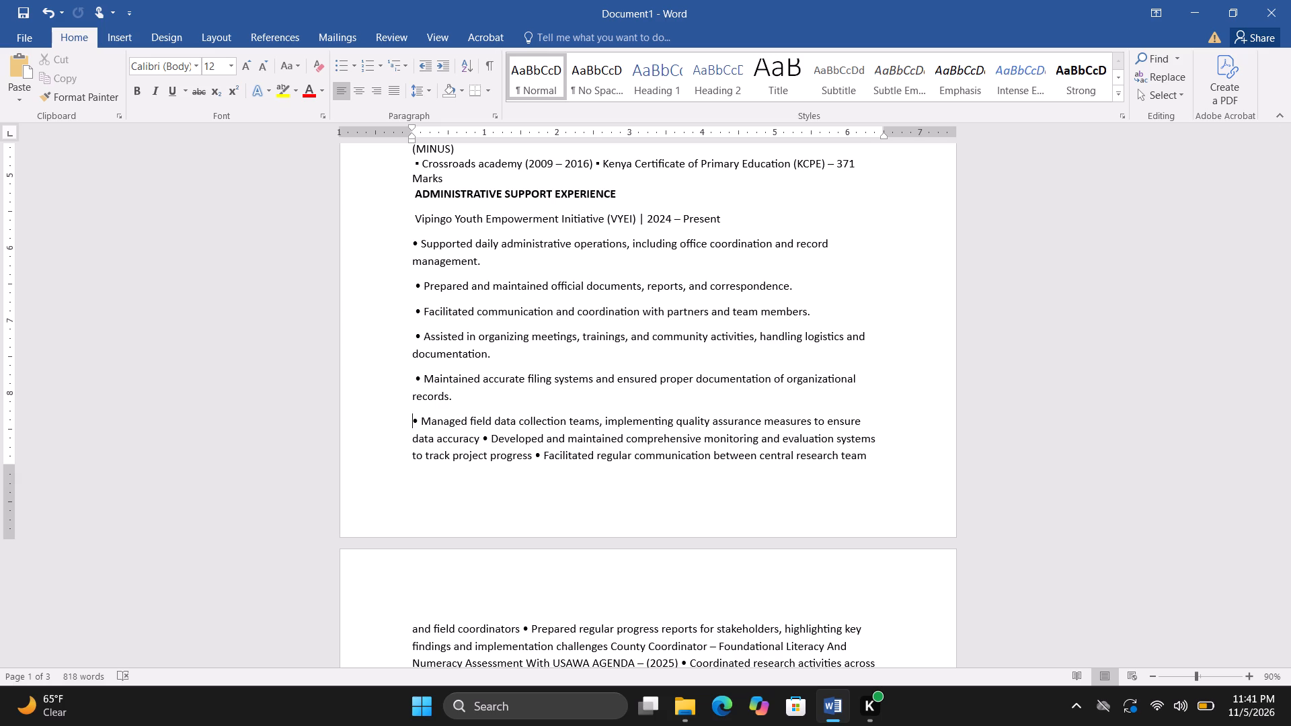
Start the "Developed and maintained comprehensive monitoring and evaluation systems" bullet as its own paragraph after "data accuracy".
{"action": "left_click", "coordinate": [481, 438]}
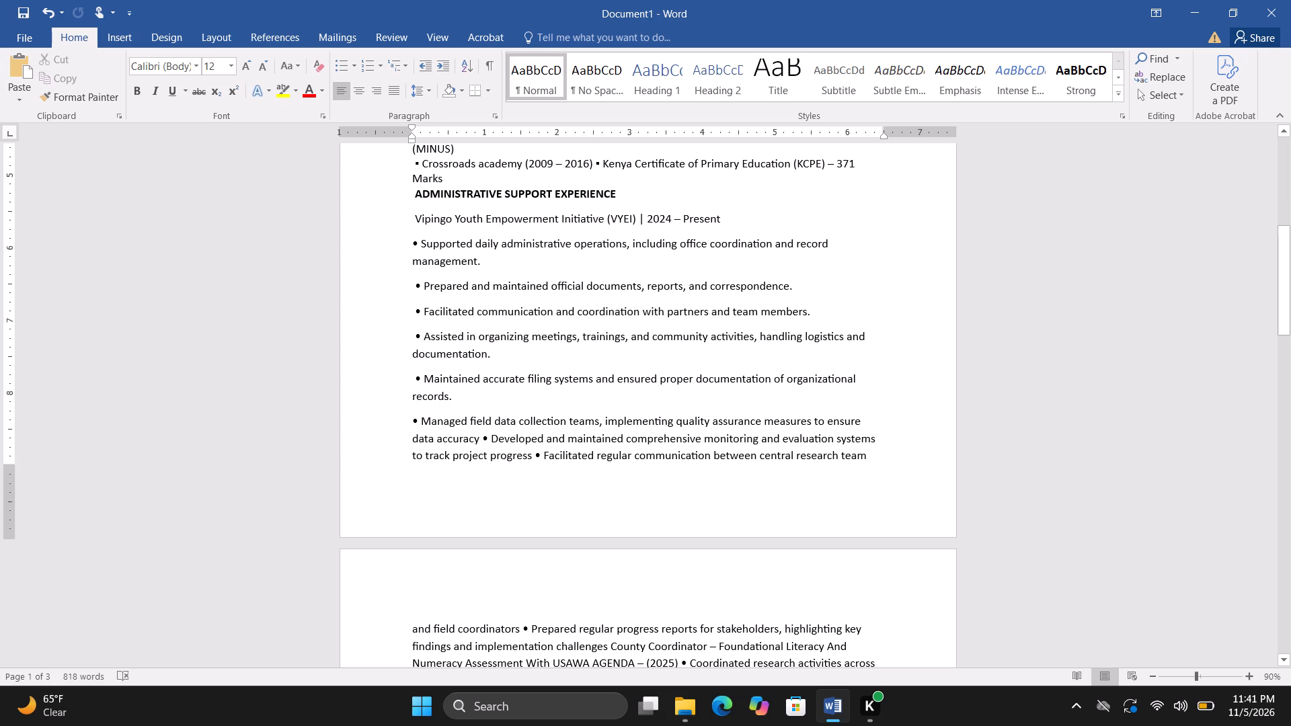
{"action": "key", "text": "Return"}
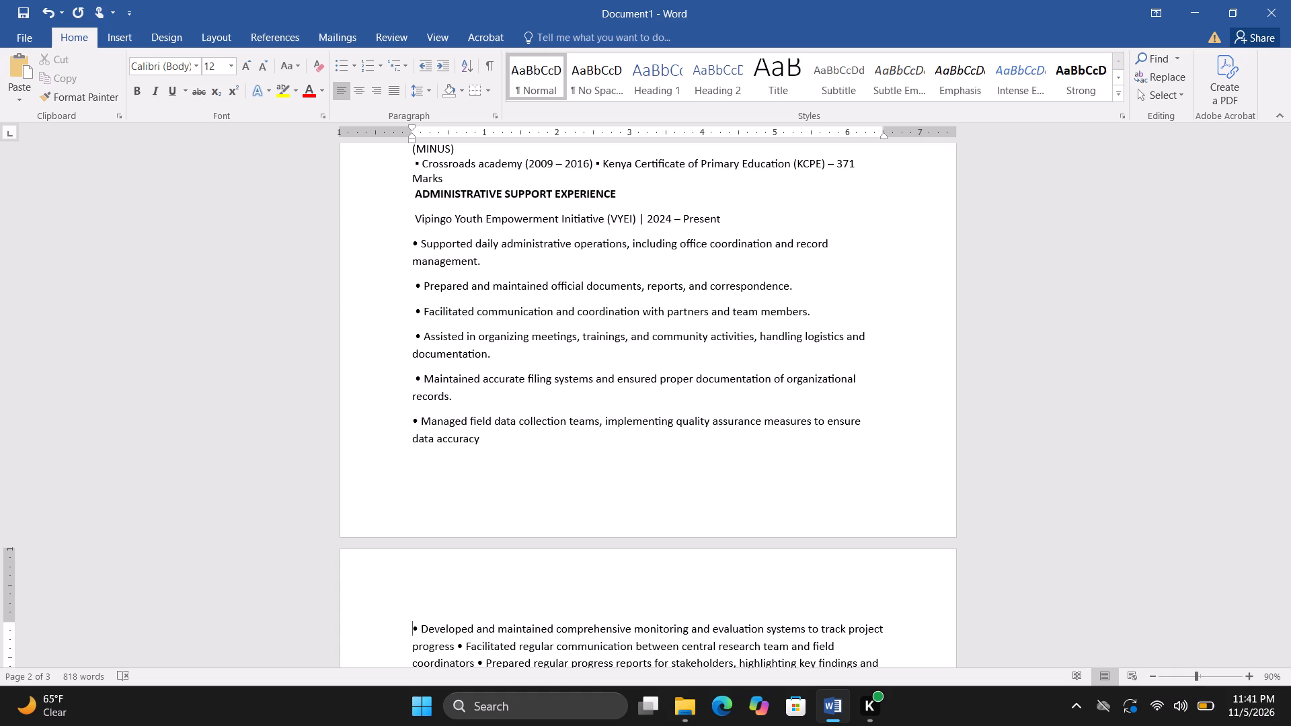
{"action": "scroll", "coordinate": [481, 438], "scroll_direction": "down", "scroll_amount": 2}
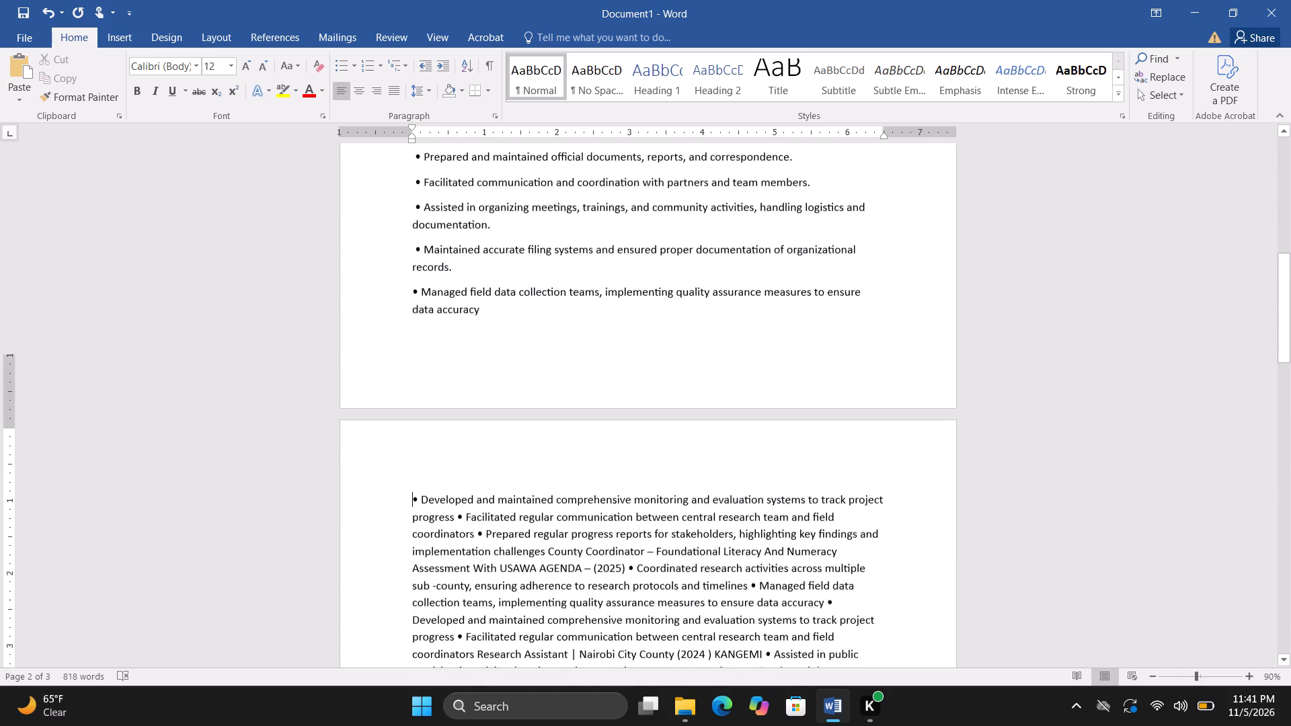
{"action": "scroll", "coordinate": [481, 438], "scroll_direction": "down", "scroll_amount": 2}
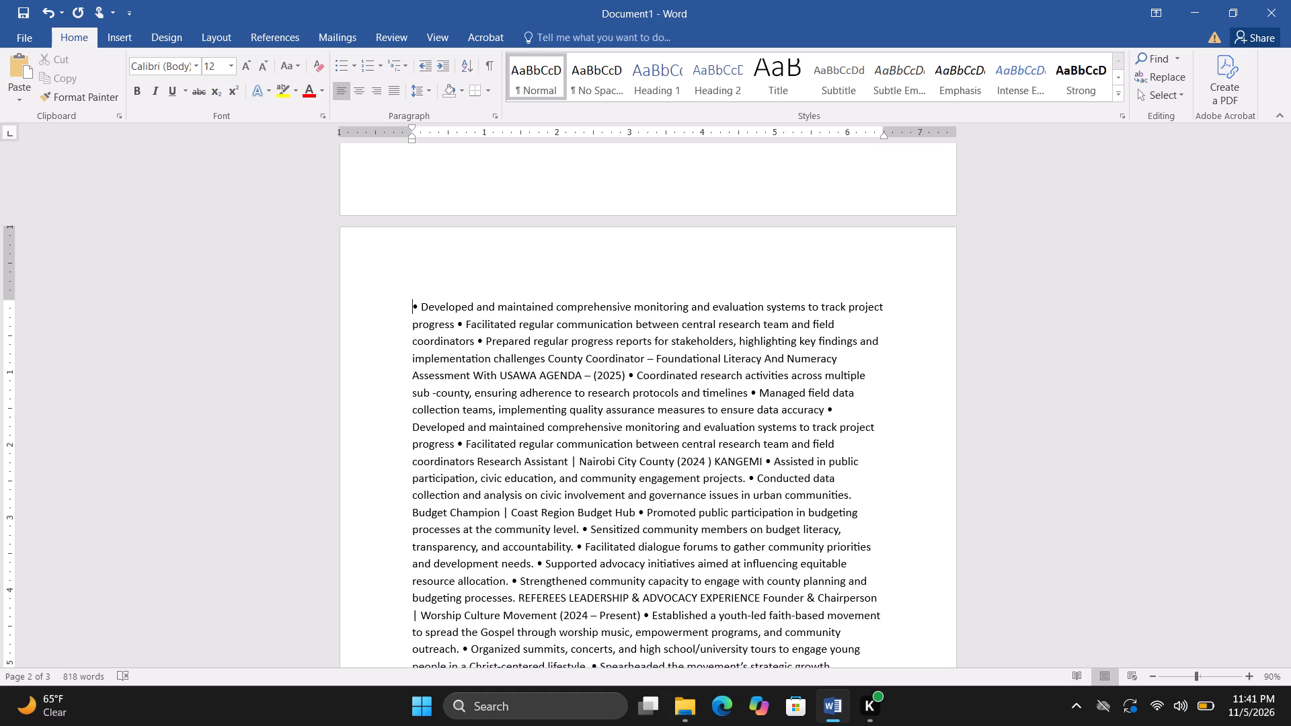
{"action": "scroll", "coordinate": [481, 438], "scroll_direction": "down", "scroll_amount": 1}
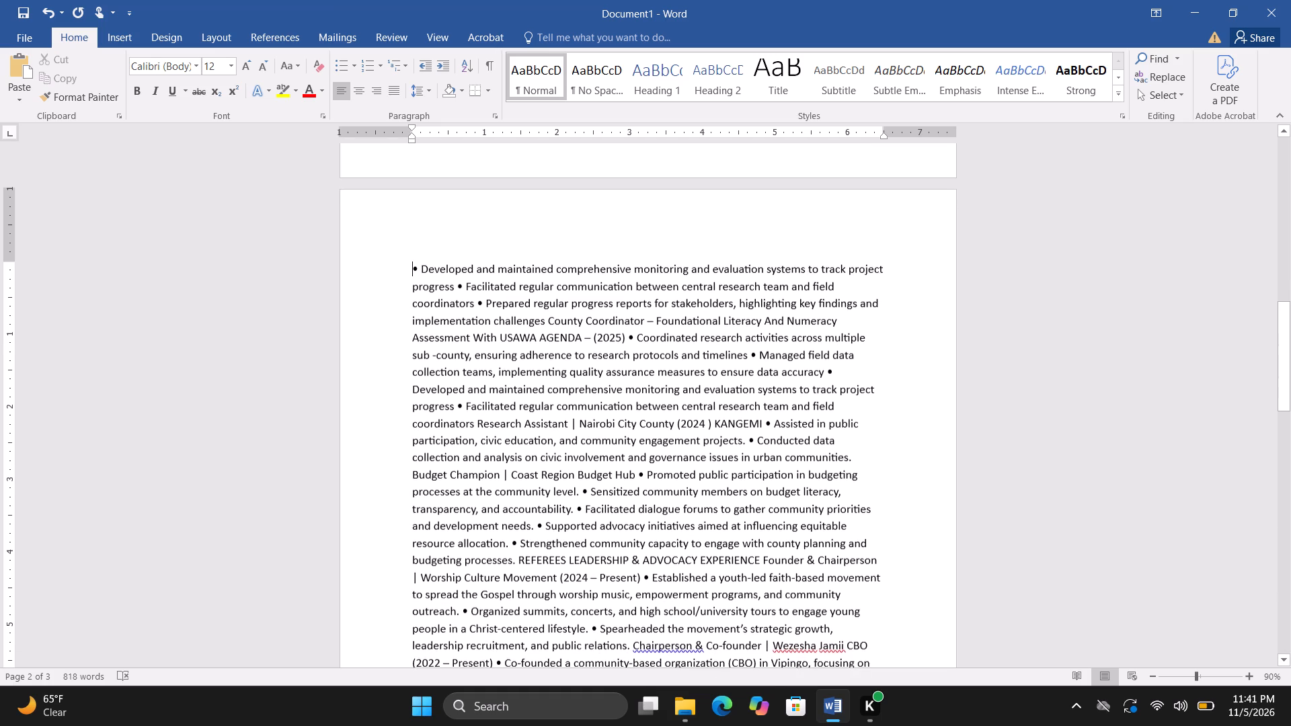
Read through the remaining experience, leadership, referee, skills and interests text to the end of the document.
{"action": "scroll", "coordinate": [481, 438], "scroll_direction": "down", "scroll_amount": 1}
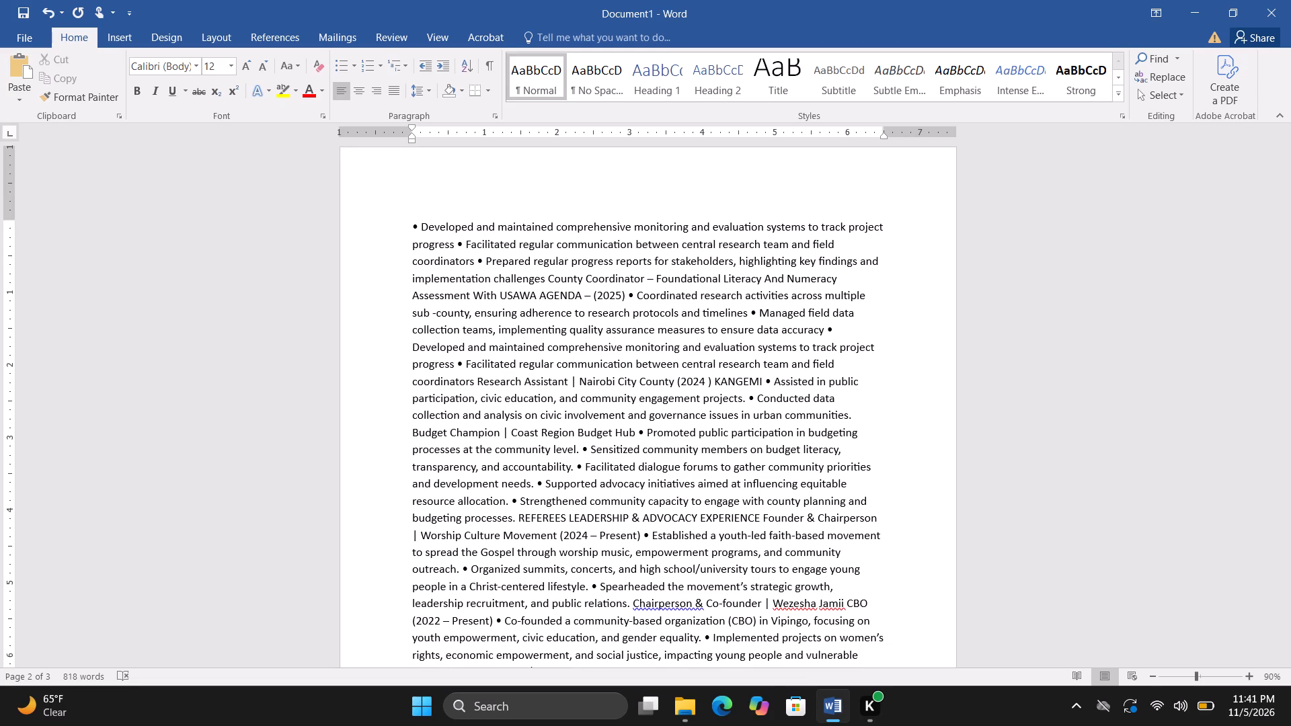
{"action": "scroll", "coordinate": [481, 438], "scroll_direction": "down", "scroll_amount": 1}
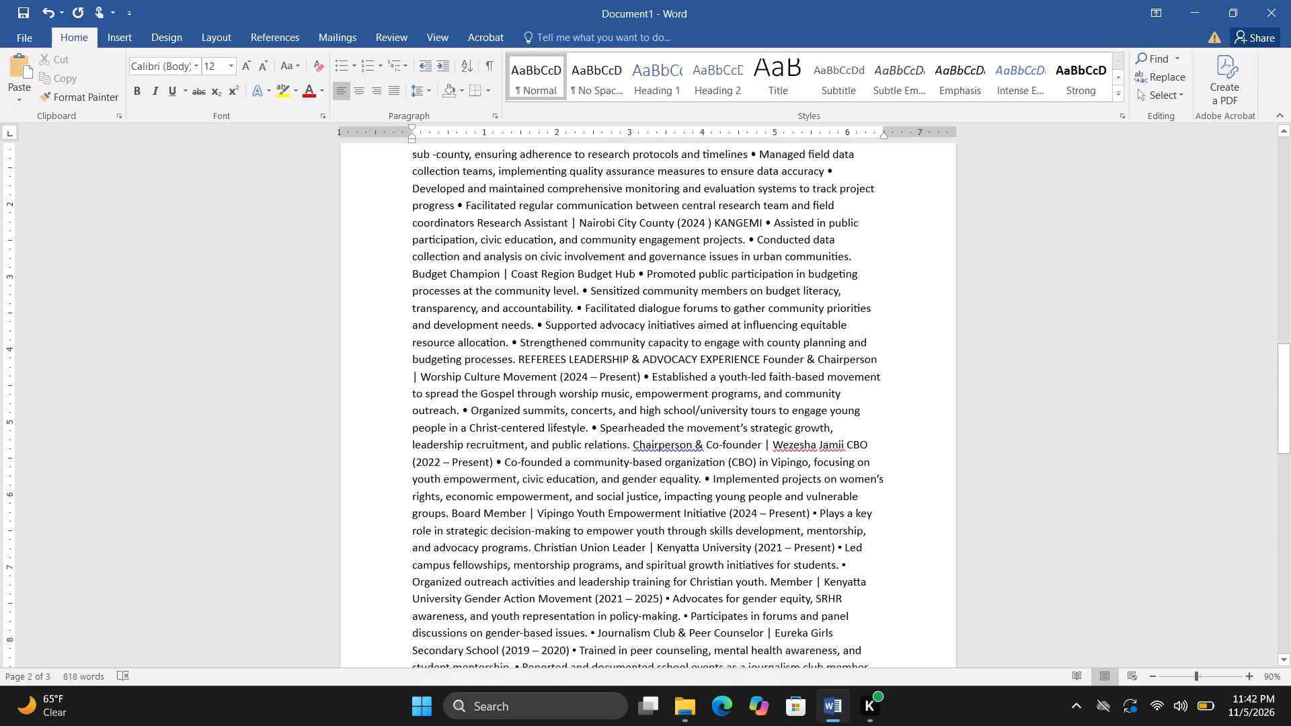
{"action": "scroll", "coordinate": [481, 438], "scroll_direction": "down", "scroll_amount": 1}
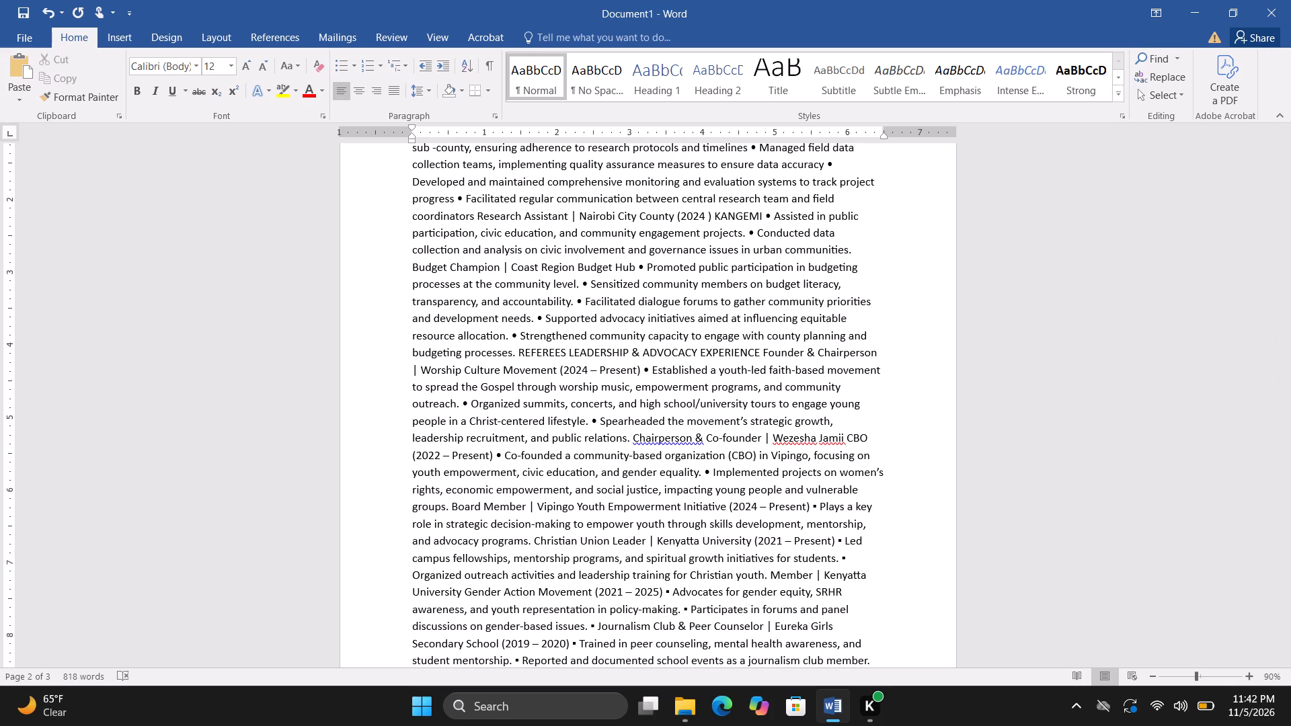
{"action": "scroll", "coordinate": [481, 438], "scroll_direction": "down", "scroll_amount": 1}
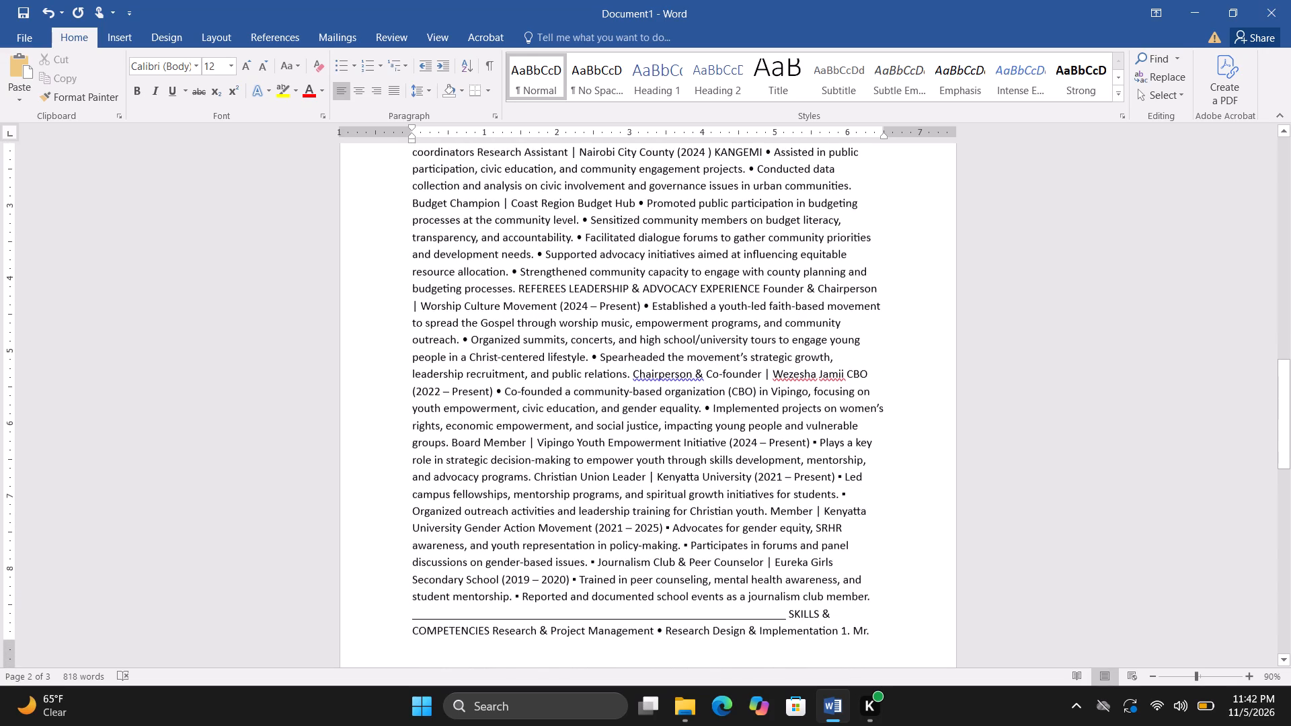
{"action": "scroll", "coordinate": [481, 438], "scroll_direction": "down", "scroll_amount": 1}
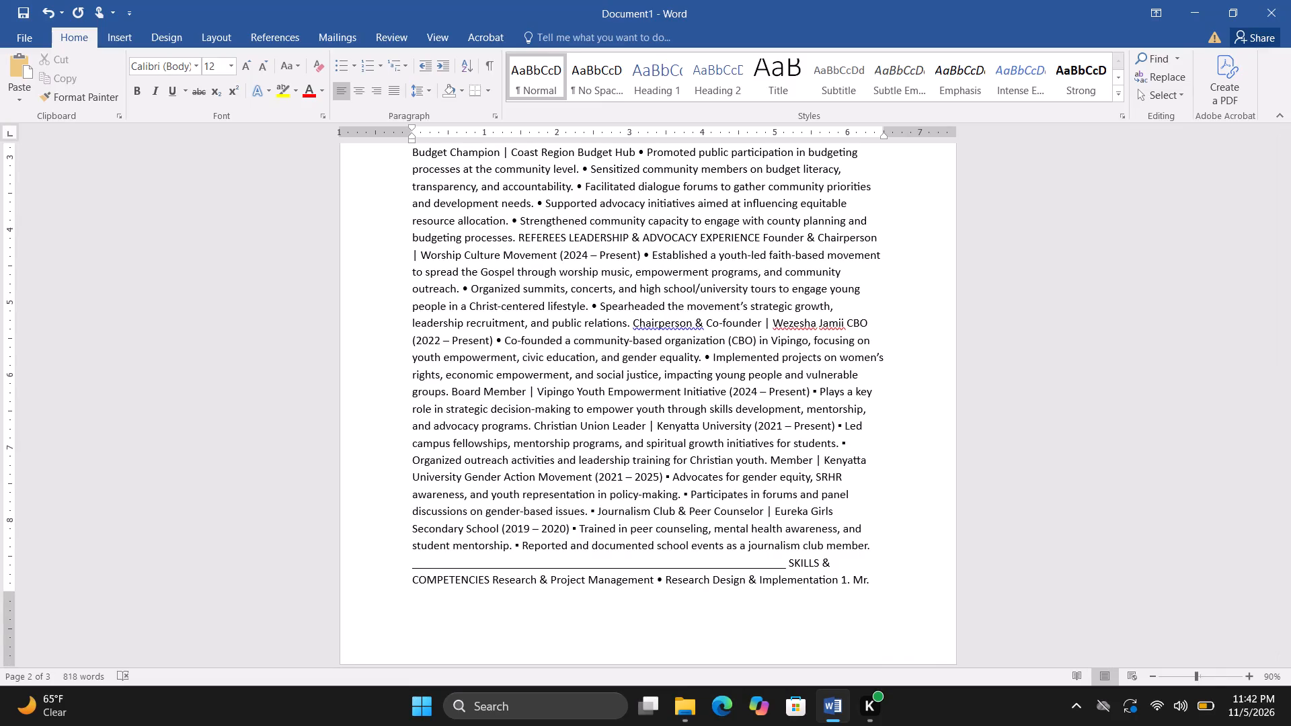
{"action": "scroll", "coordinate": [481, 438], "scroll_direction": "down", "scroll_amount": 1}
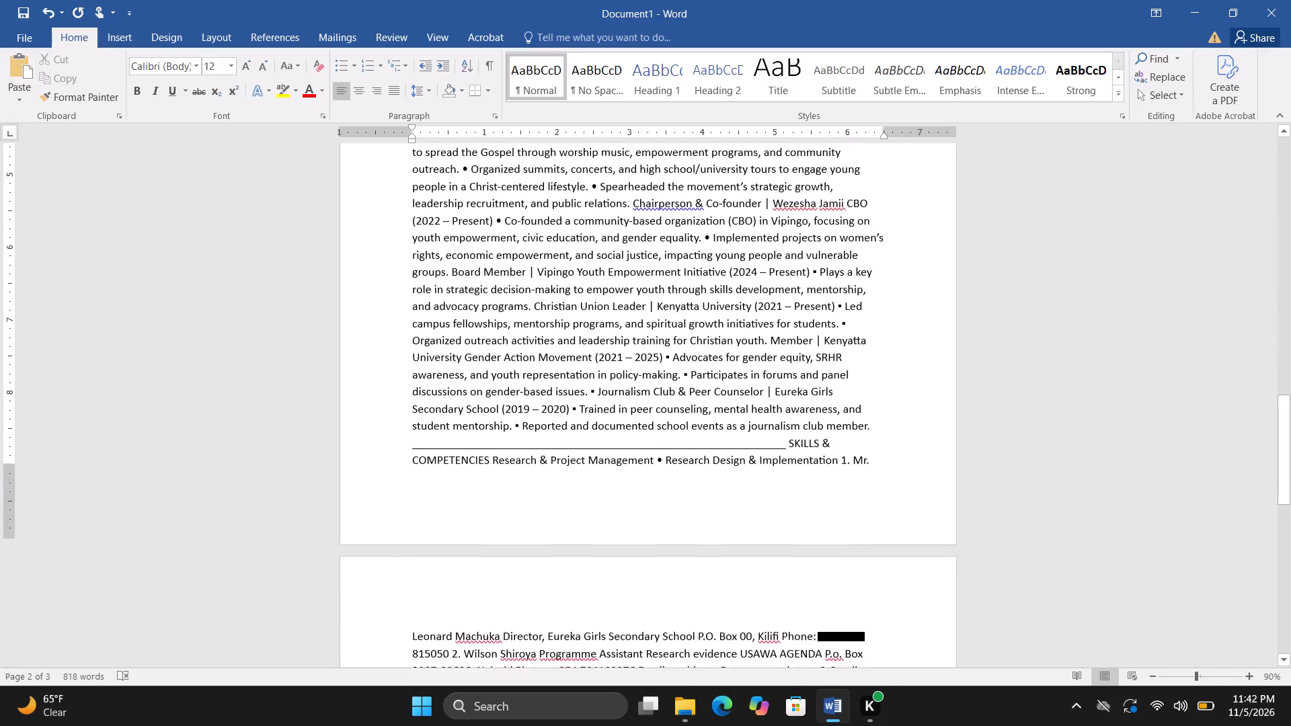
{"action": "scroll", "coordinate": [481, 438], "scroll_direction": "down", "scroll_amount": 2}
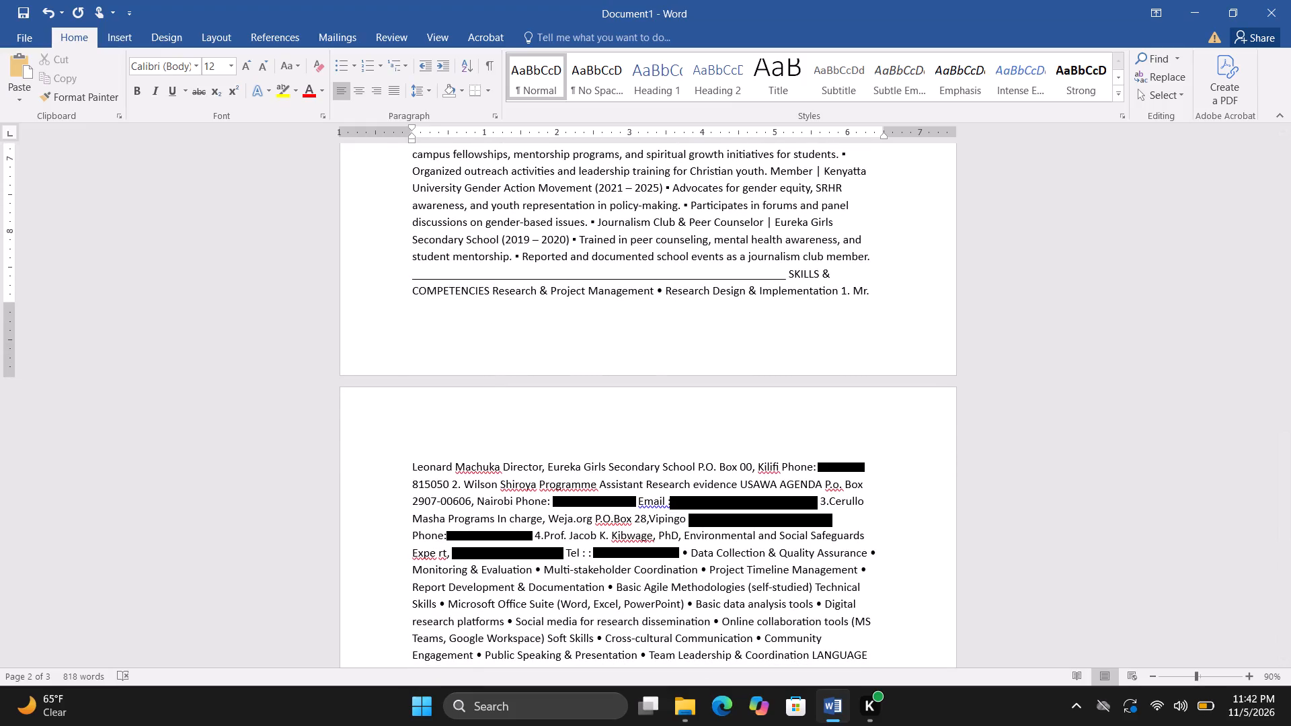
{"action": "scroll", "coordinate": [481, 438], "scroll_direction": "down", "scroll_amount": 5}
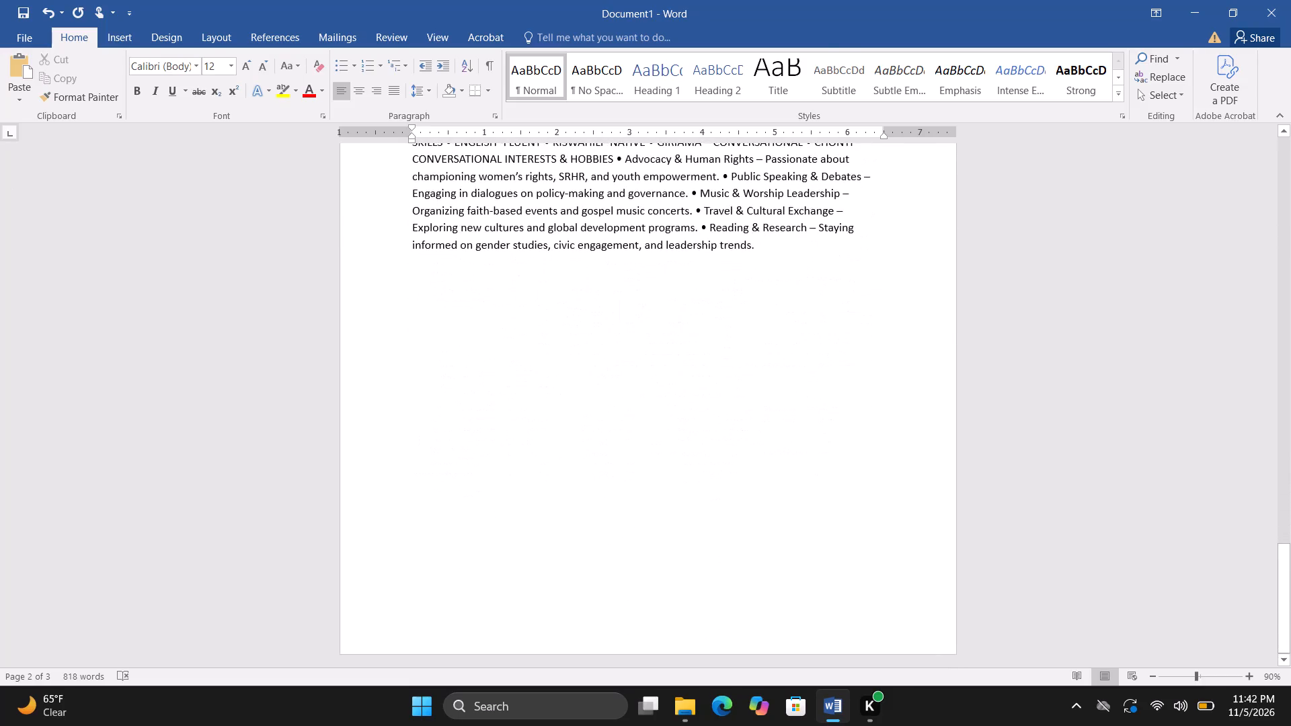
{"action": "scroll", "coordinate": [481, 438], "scroll_direction": "down", "scroll_amount": 4}
{"action": "scroll", "coordinate": [481, 438], "scroll_direction": "up", "scroll_amount": 3}
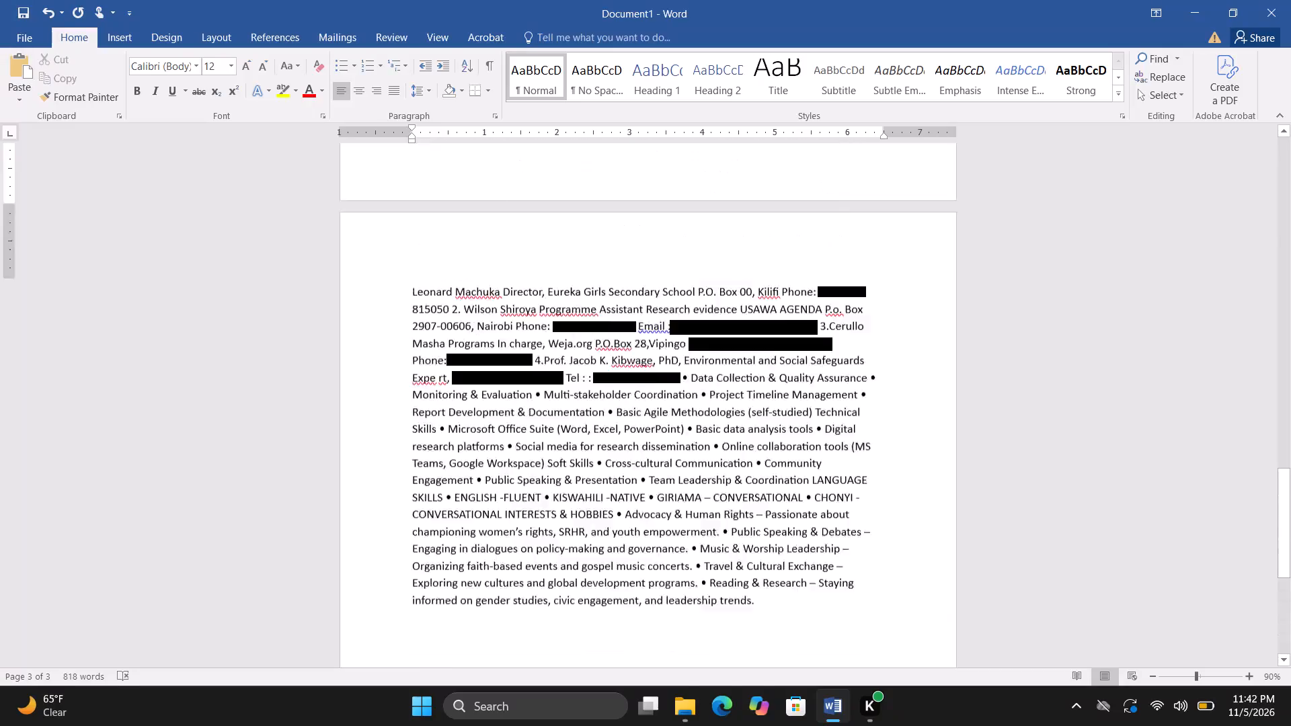
{"action": "scroll", "coordinate": [481, 438], "scroll_direction": "up", "scroll_amount": 4}
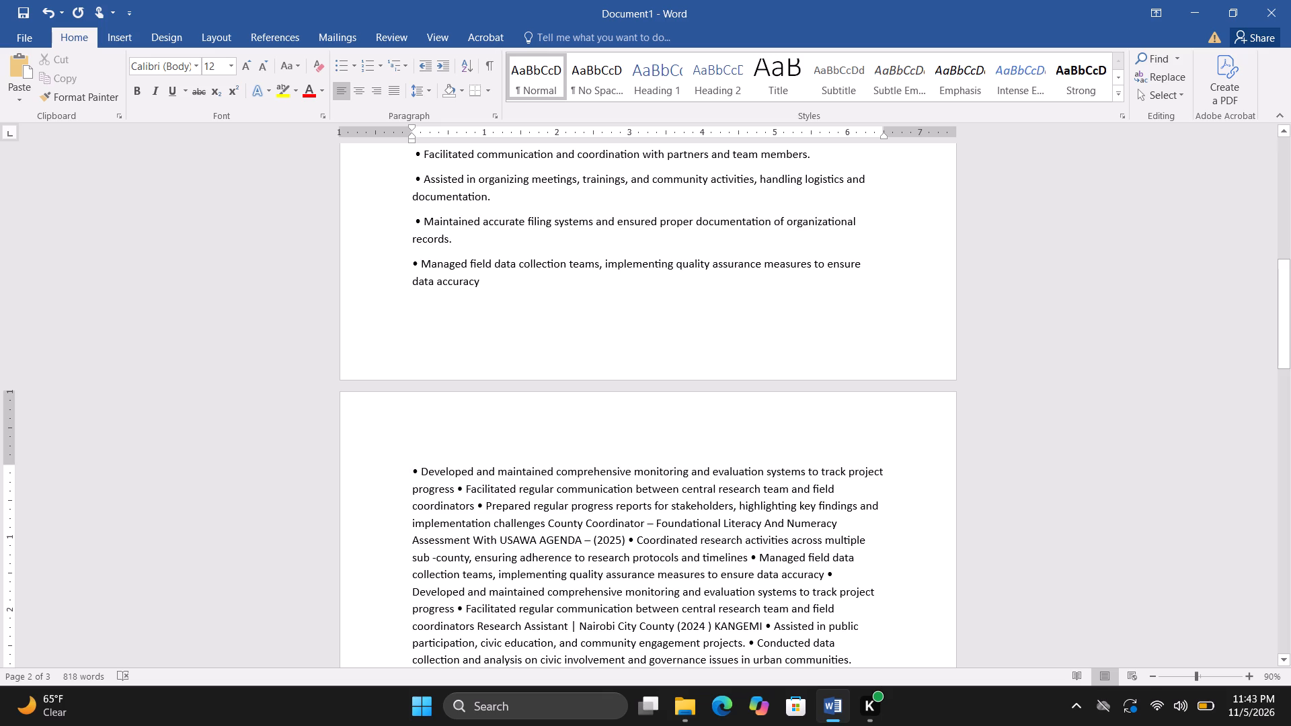
{"action": "scroll", "coordinate": [754, 251], "scroll_direction": "up", "scroll_amount": 6}
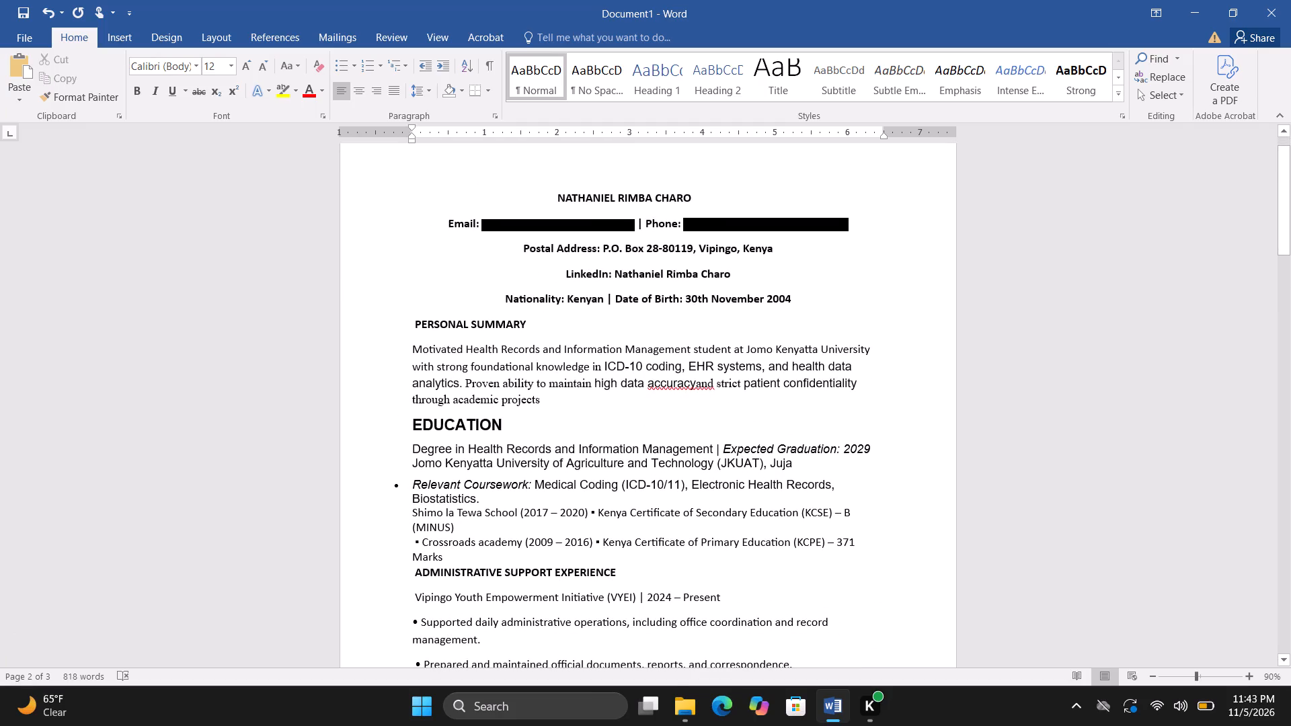
Correct the misspelled "accuracyand" in the personal summary to "accuracy and".
{"action": "left_click", "coordinate": [684, 389]}
{"action": "right_click", "coordinate": [684, 389]}
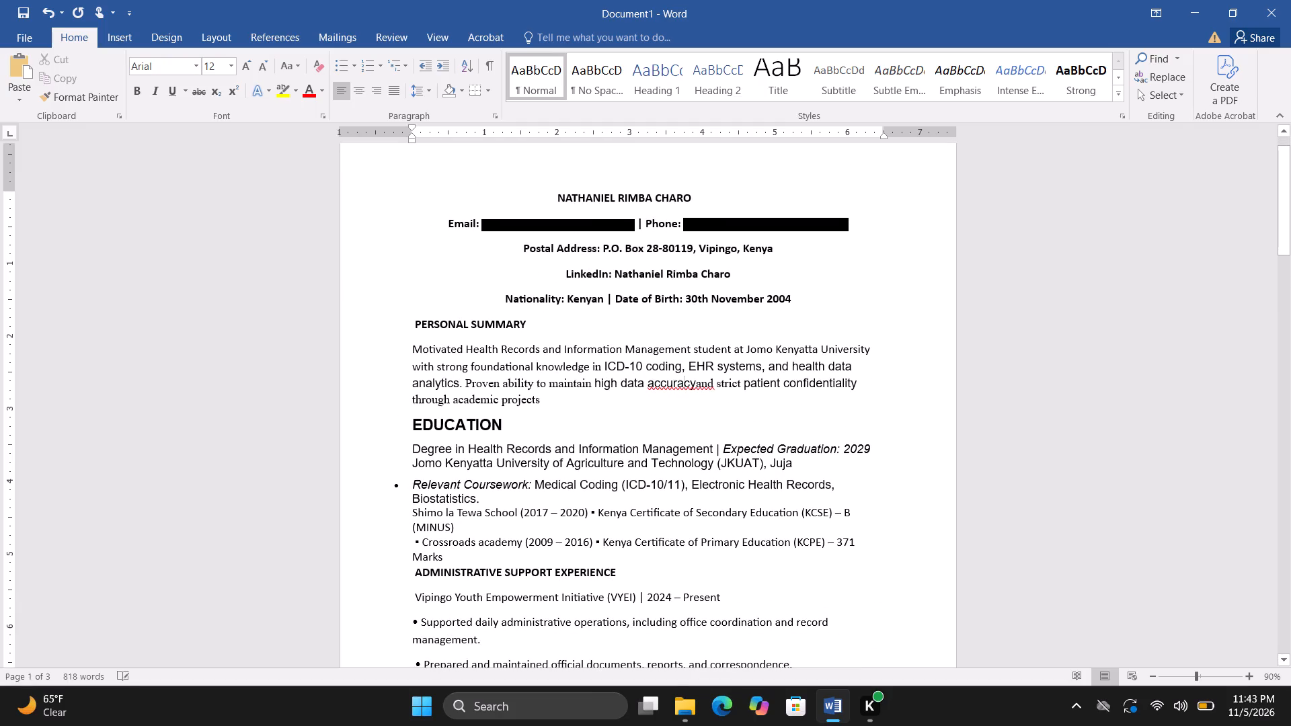
{"action": "left_click", "coordinate": [625, 403]}
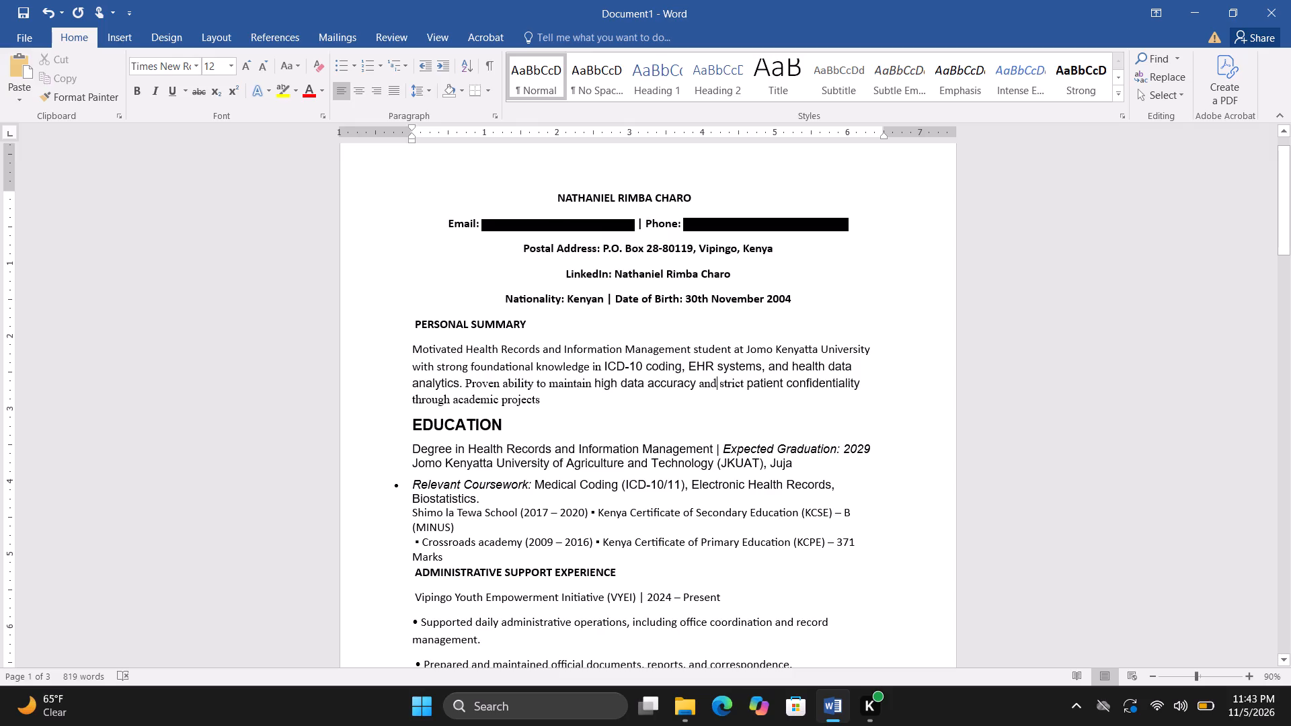
Set all the entries under the EDUCATION heading, from the degree through the KCPE result, to font size 11.
{"action": "left_click_drag", "start_coordinate": [412, 450], "coordinate": [728, 544]}
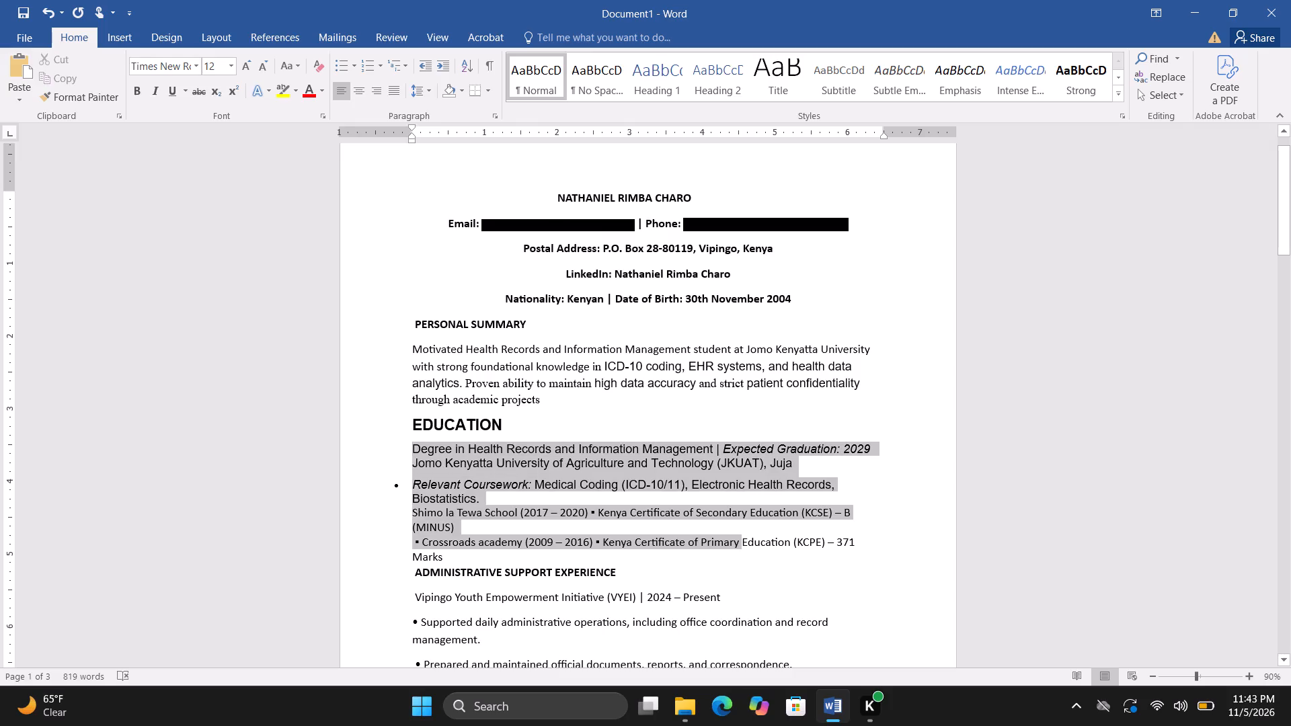
{"action": "left_click_drag", "start_coordinate": [728, 544], "coordinate": [777, 554]}
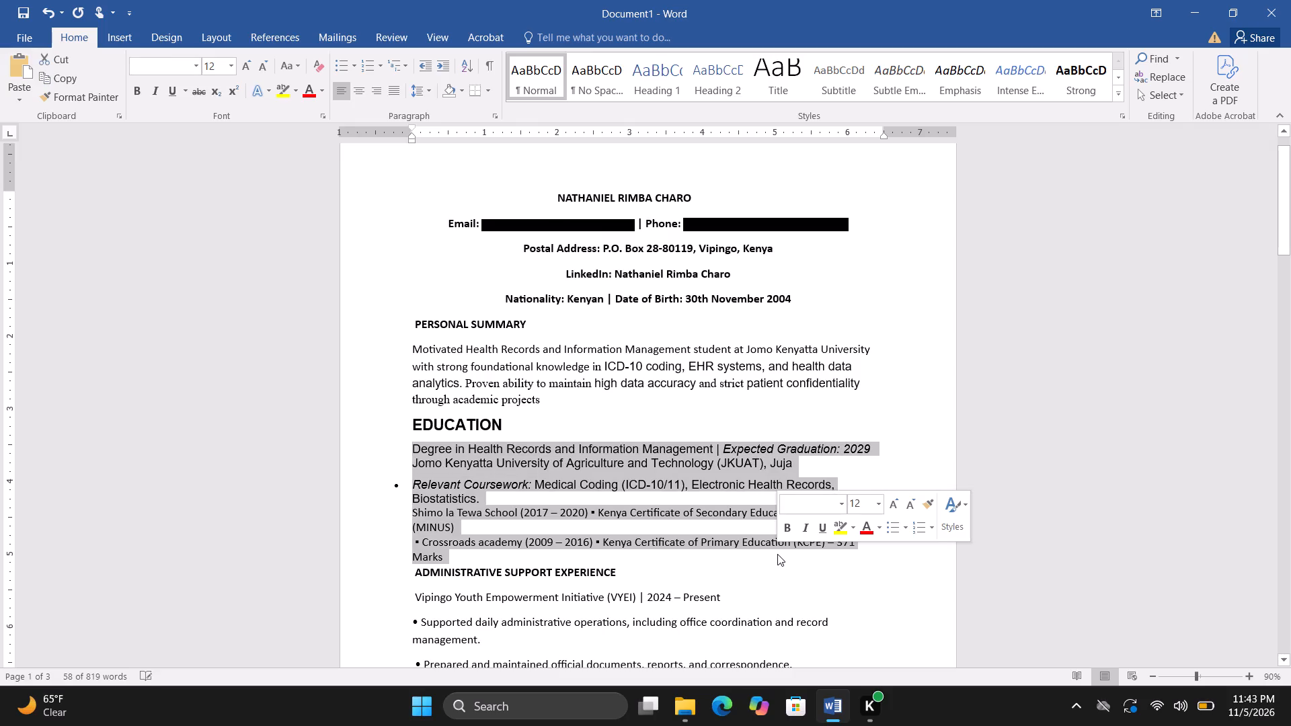
{"action": "left_click", "coordinate": [882, 507]}
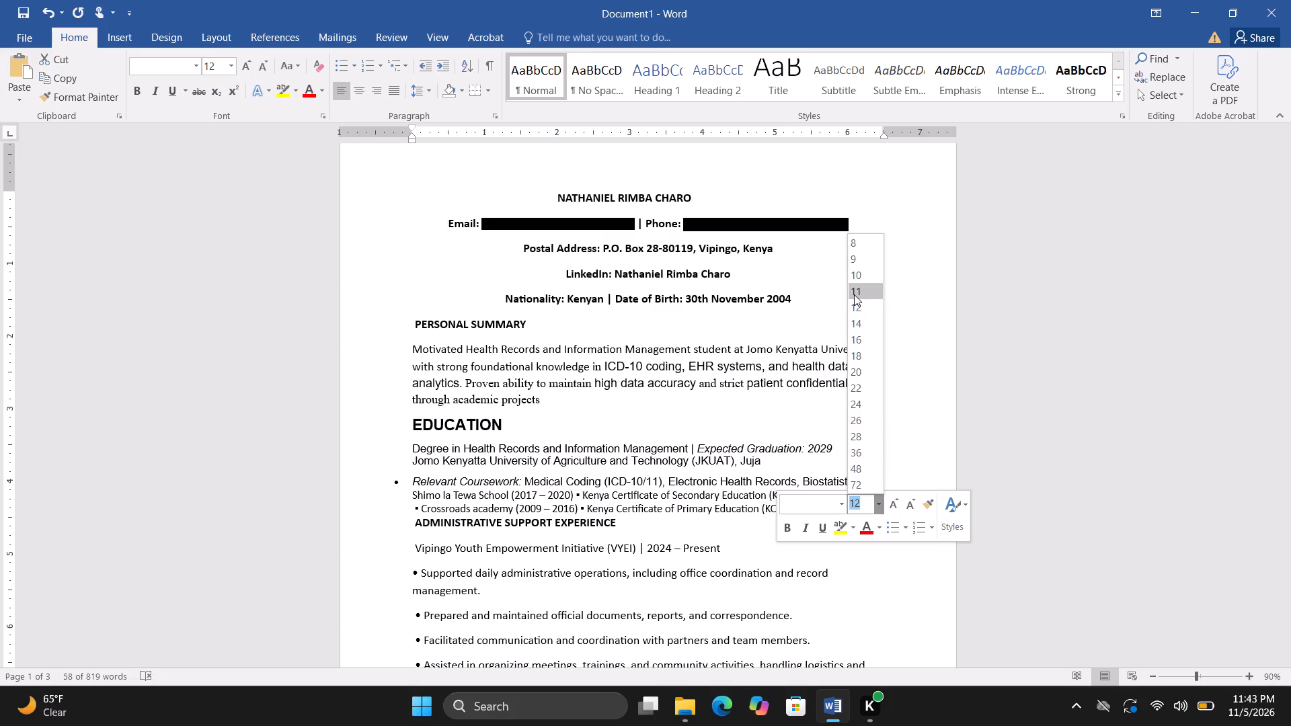
{"action": "left_click", "coordinate": [854, 295]}
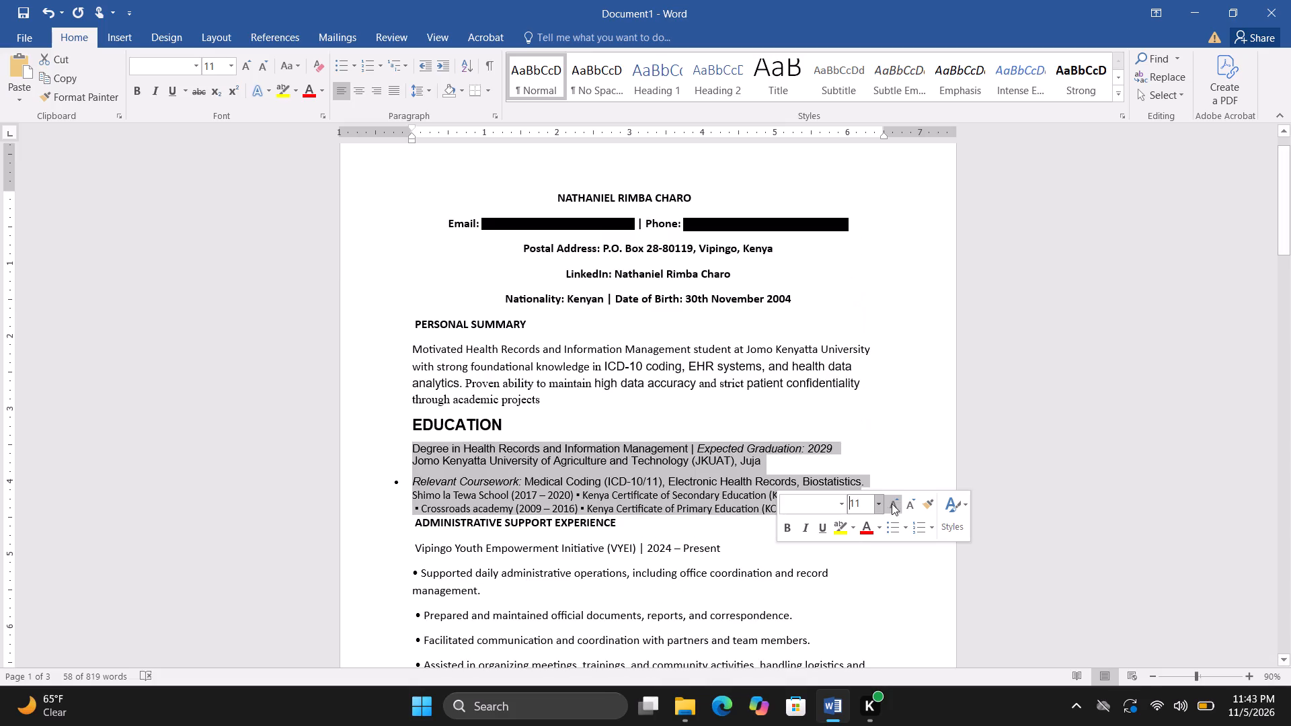
{"action": "left_click", "coordinate": [914, 590]}
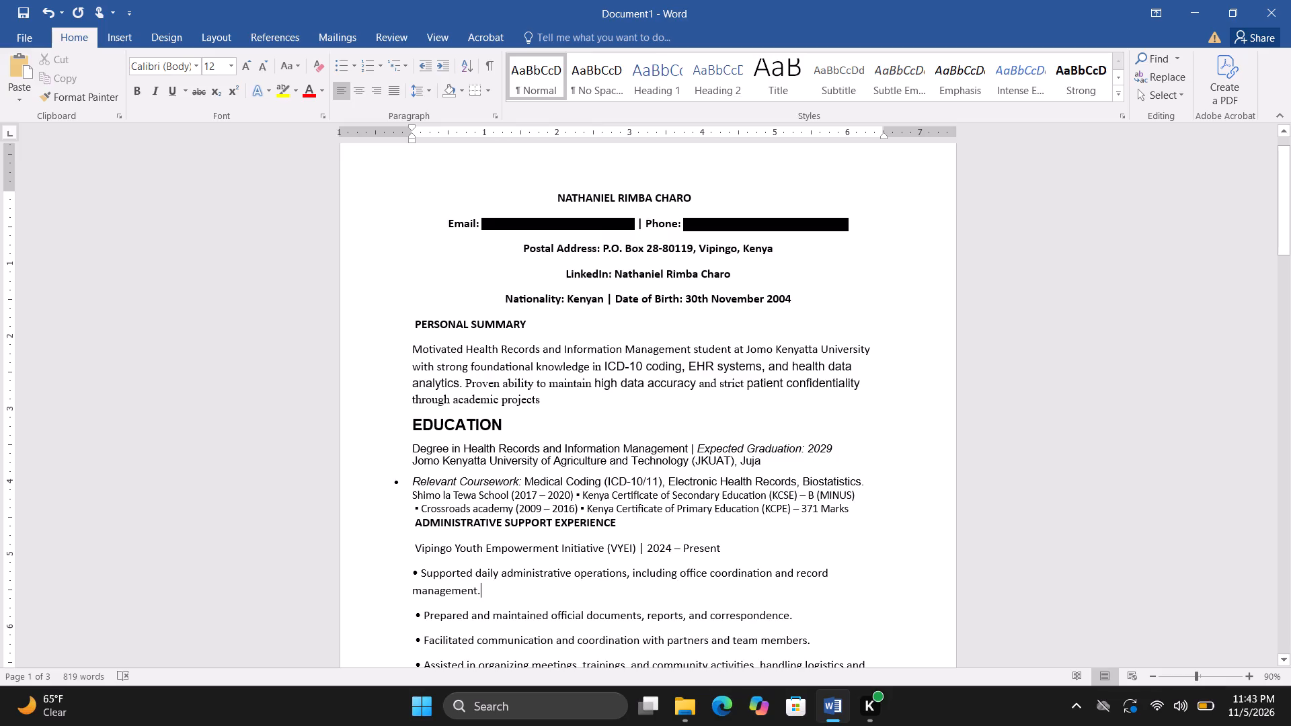
Set the EDUCATION heading to font size 12, matching the size of the PERSONAL SUMMARY heading.
{"action": "left_click_drag", "start_coordinate": [412, 322], "coordinate": [505, 329]}
{"action": "left_click_drag", "start_coordinate": [505, 329], "coordinate": [520, 327]}
{"action": "left_click_drag", "start_coordinate": [412, 321], "coordinate": [473, 323]}
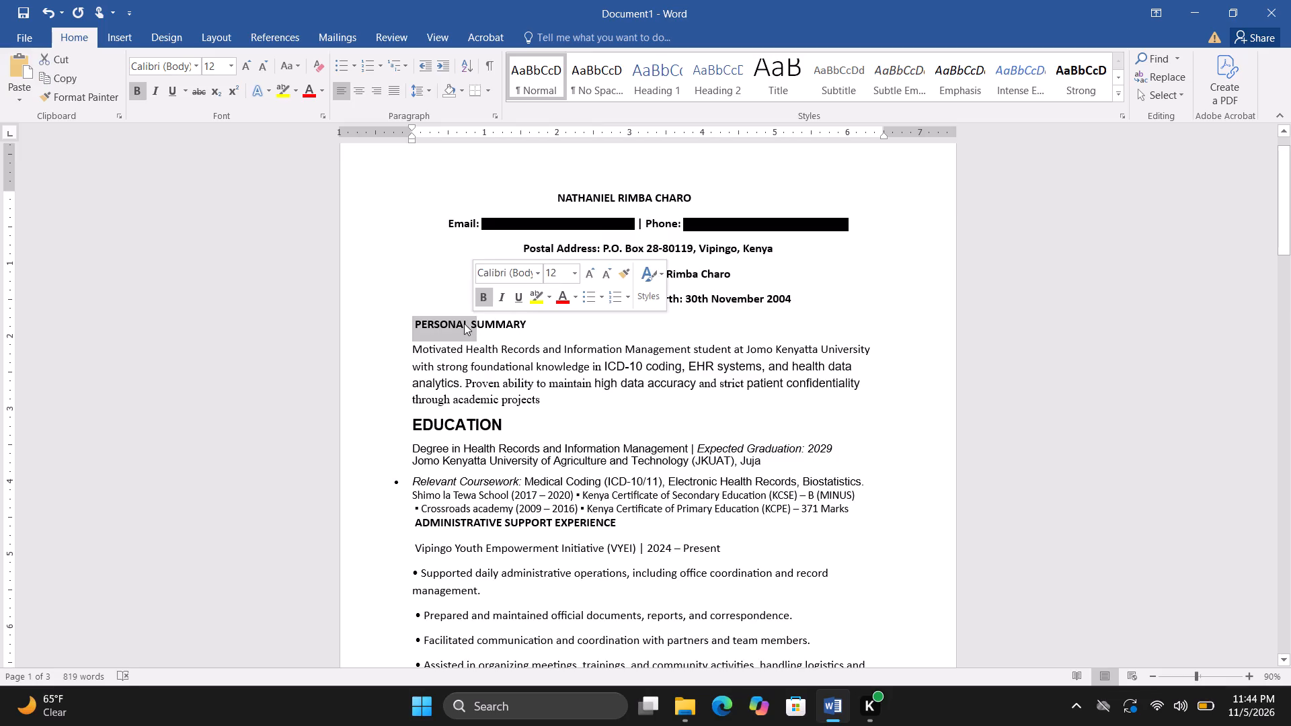
{"action": "left_click", "coordinate": [381, 339]}
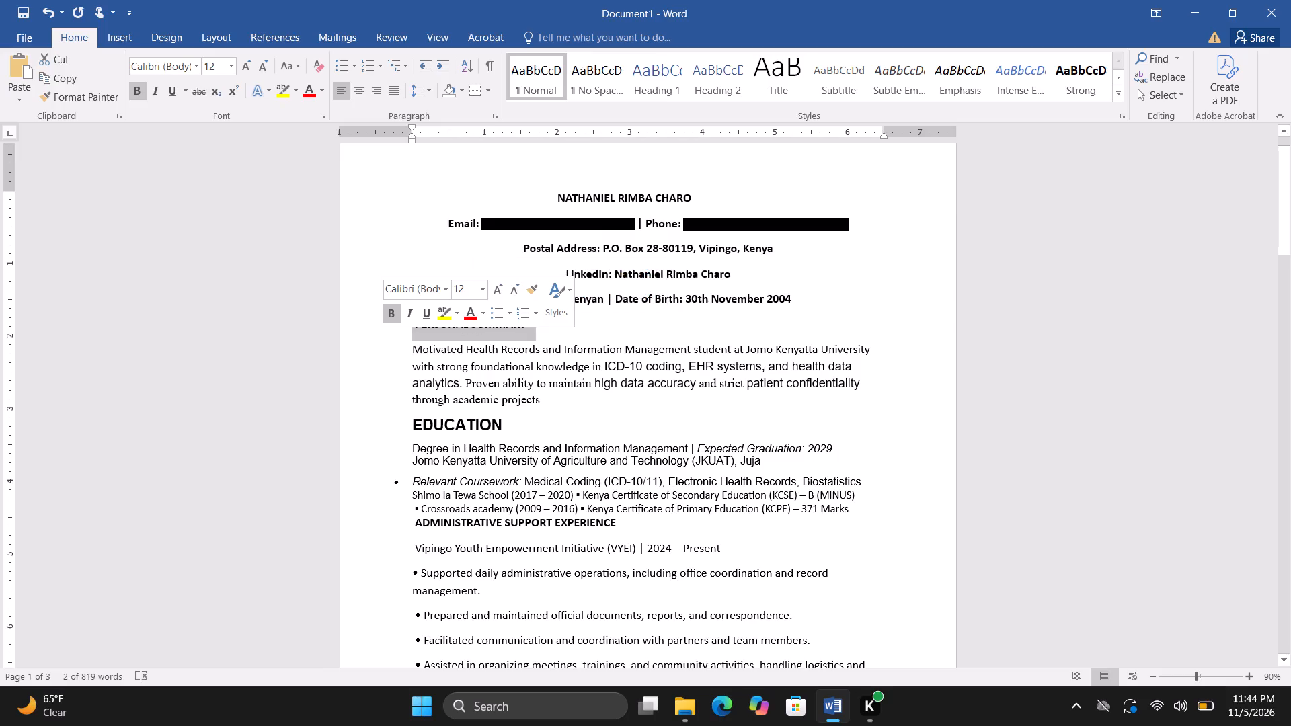
{"action": "left_click", "coordinate": [481, 290]}
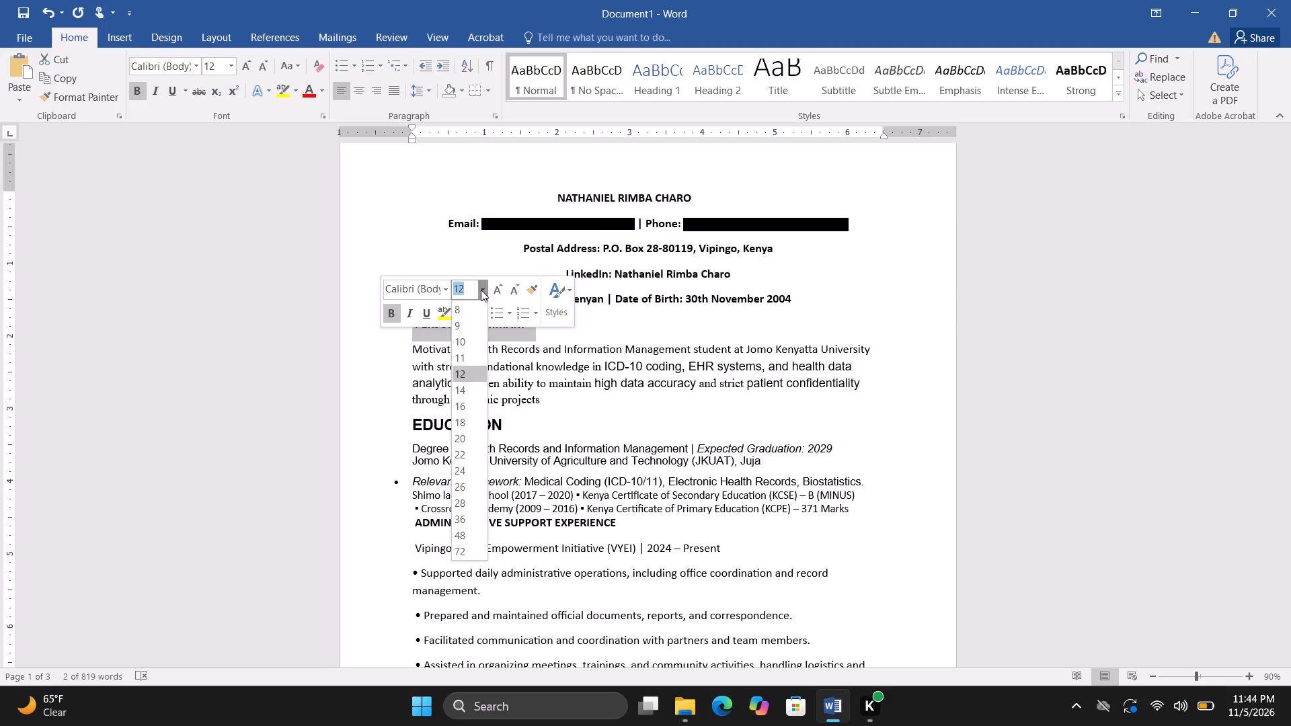
{"action": "left_click", "coordinate": [540, 416]}
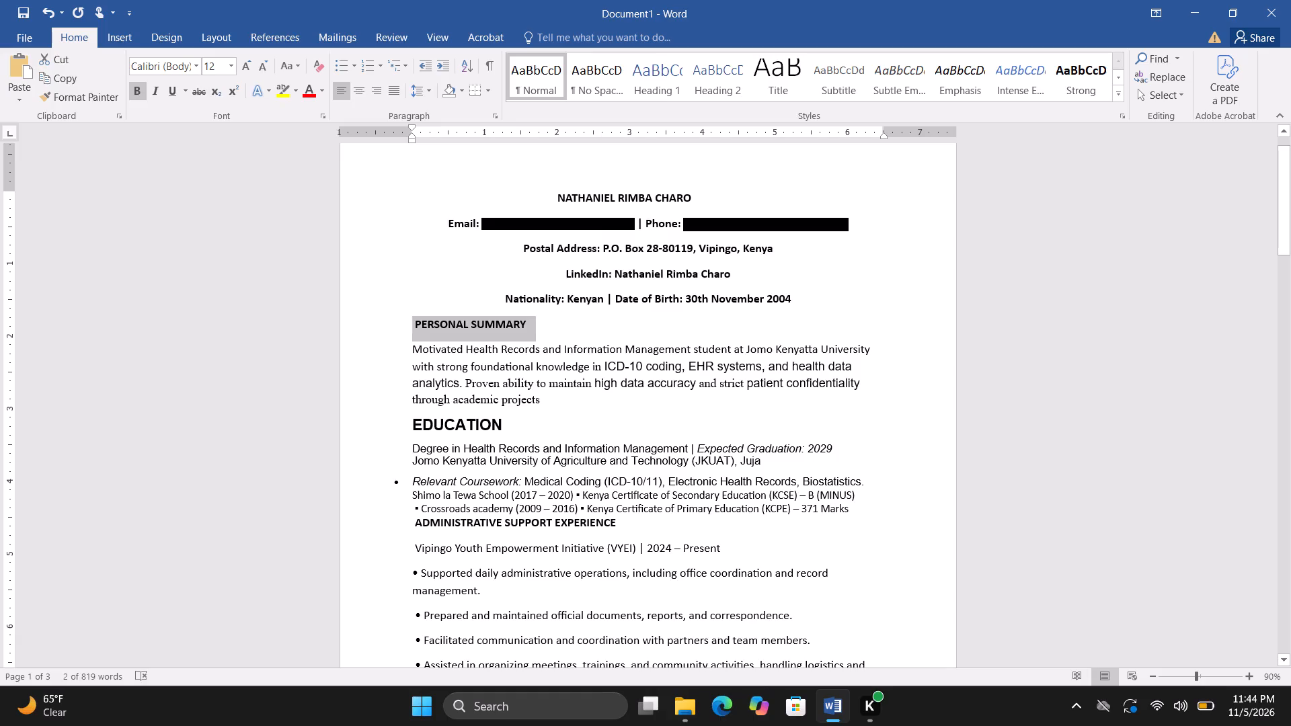
{"action": "left_click_drag", "start_coordinate": [407, 426], "coordinate": [507, 426]}
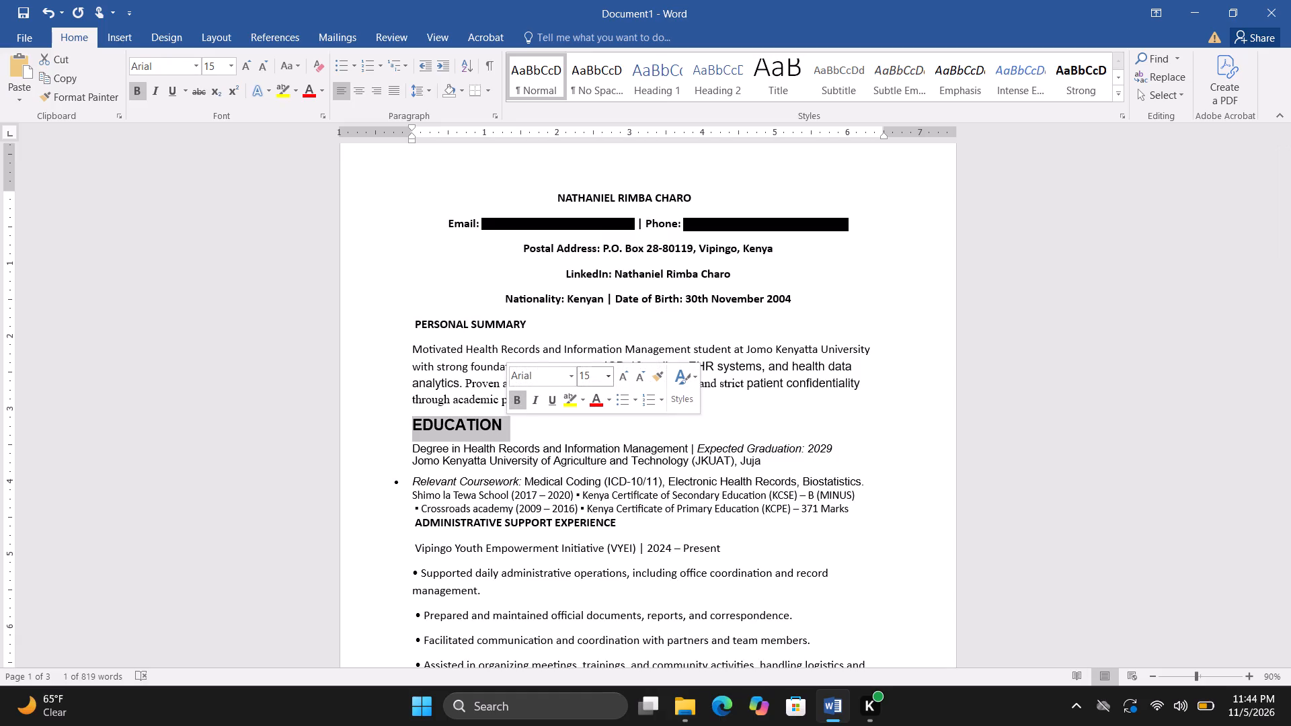
{"action": "left_click", "coordinate": [612, 380]}
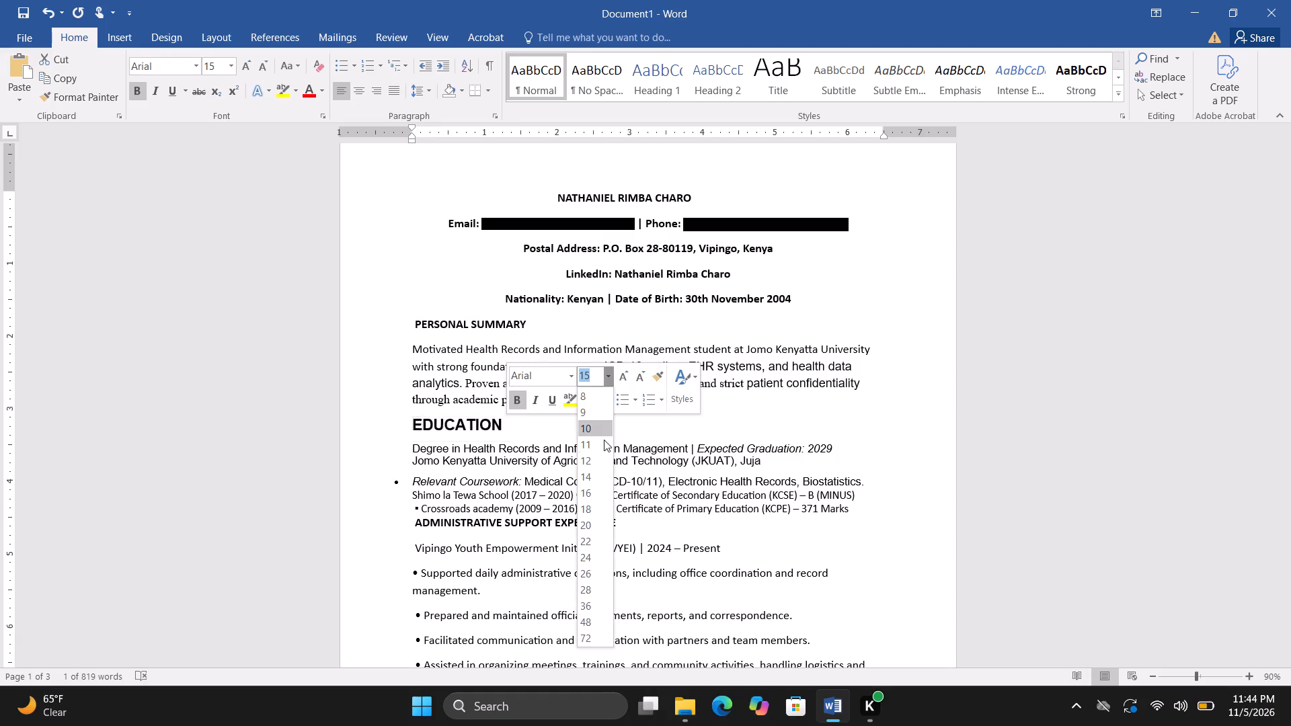
{"action": "left_click", "coordinate": [596, 465]}
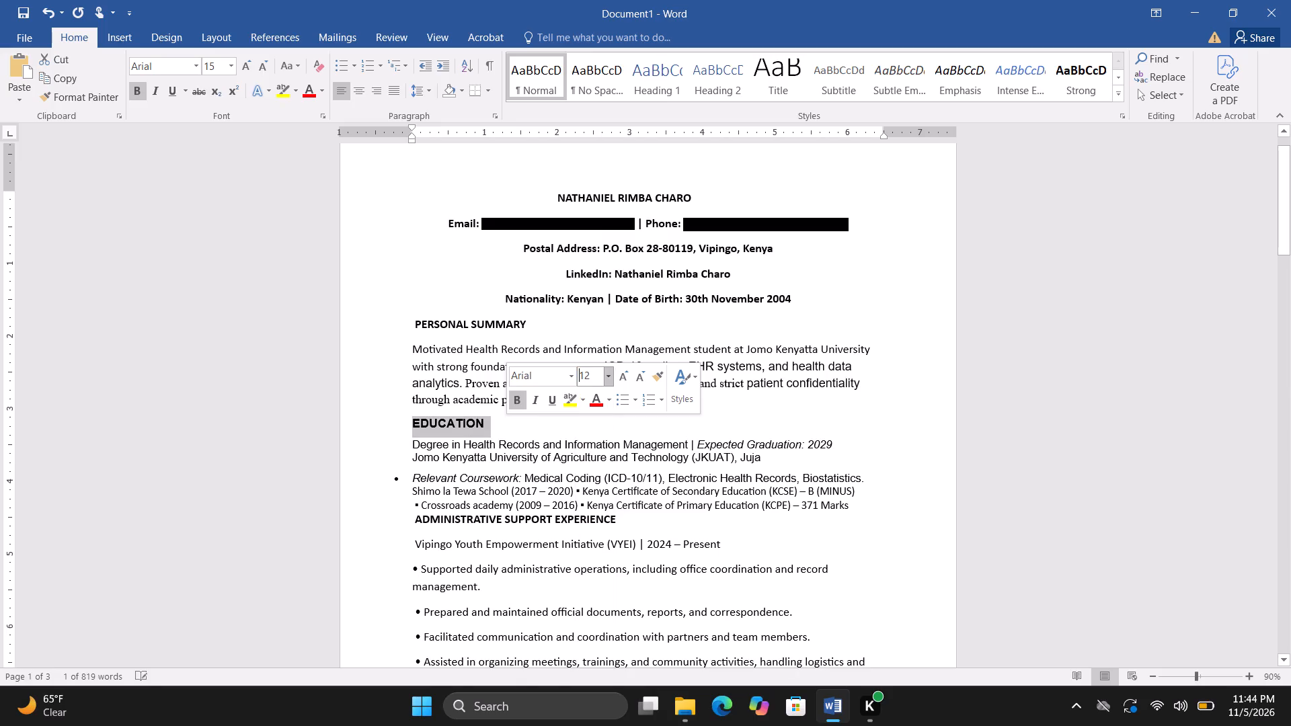
Insert a blank line between the Crossroads academy entry and the ADMINISTRATIVE SUPPORT EXPERIENCE heading.
{"action": "left_click", "coordinate": [442, 522]}
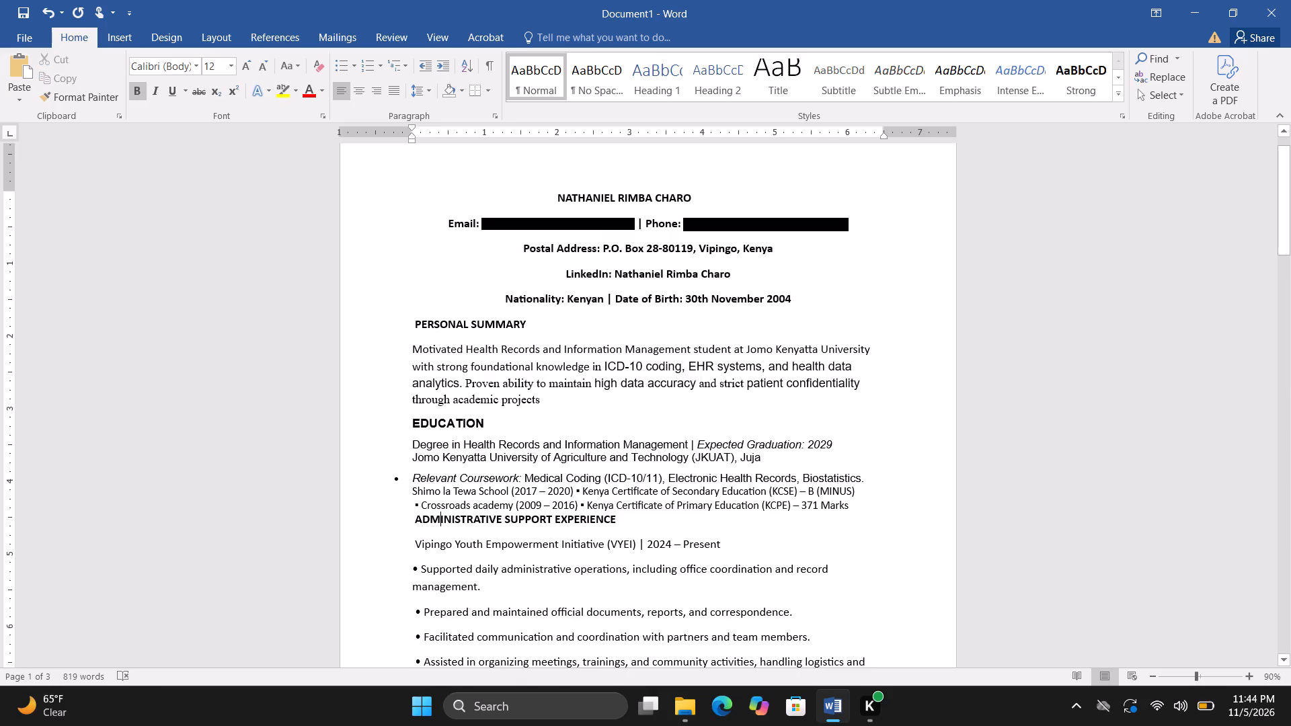
{"action": "left_click", "coordinate": [851, 502]}
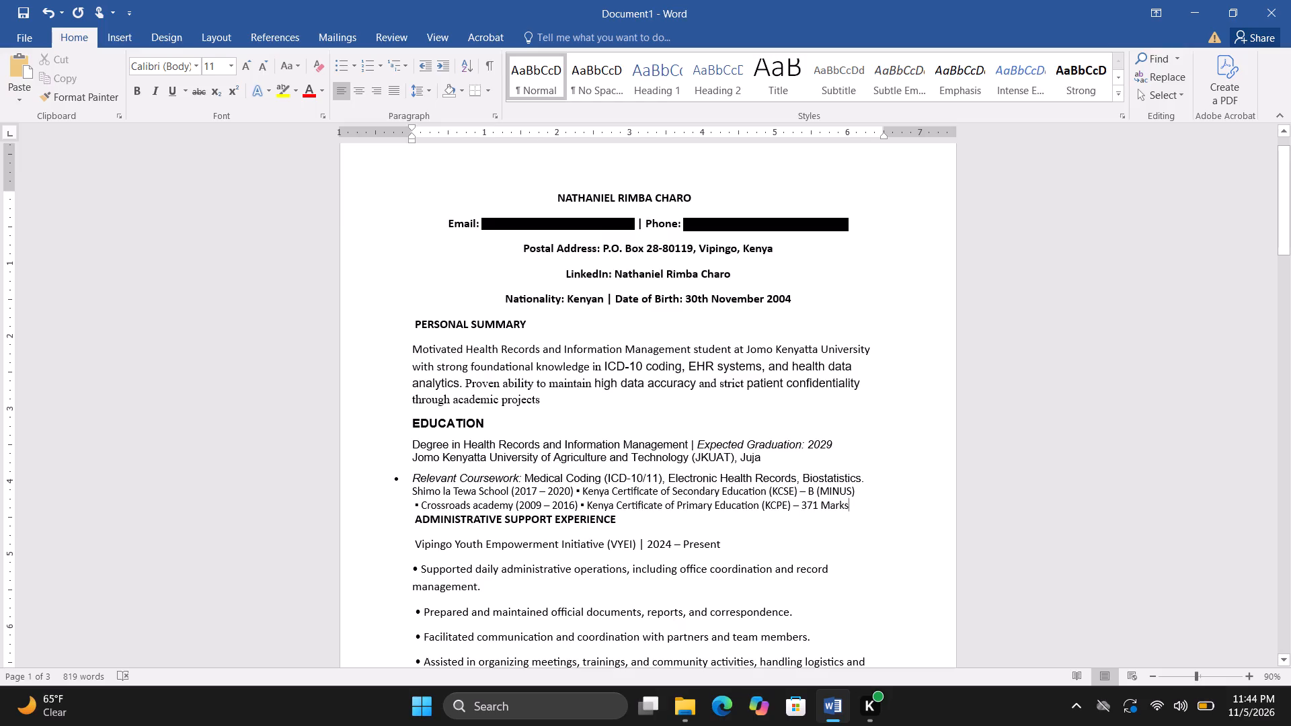
{"action": "key", "text": "Return"}
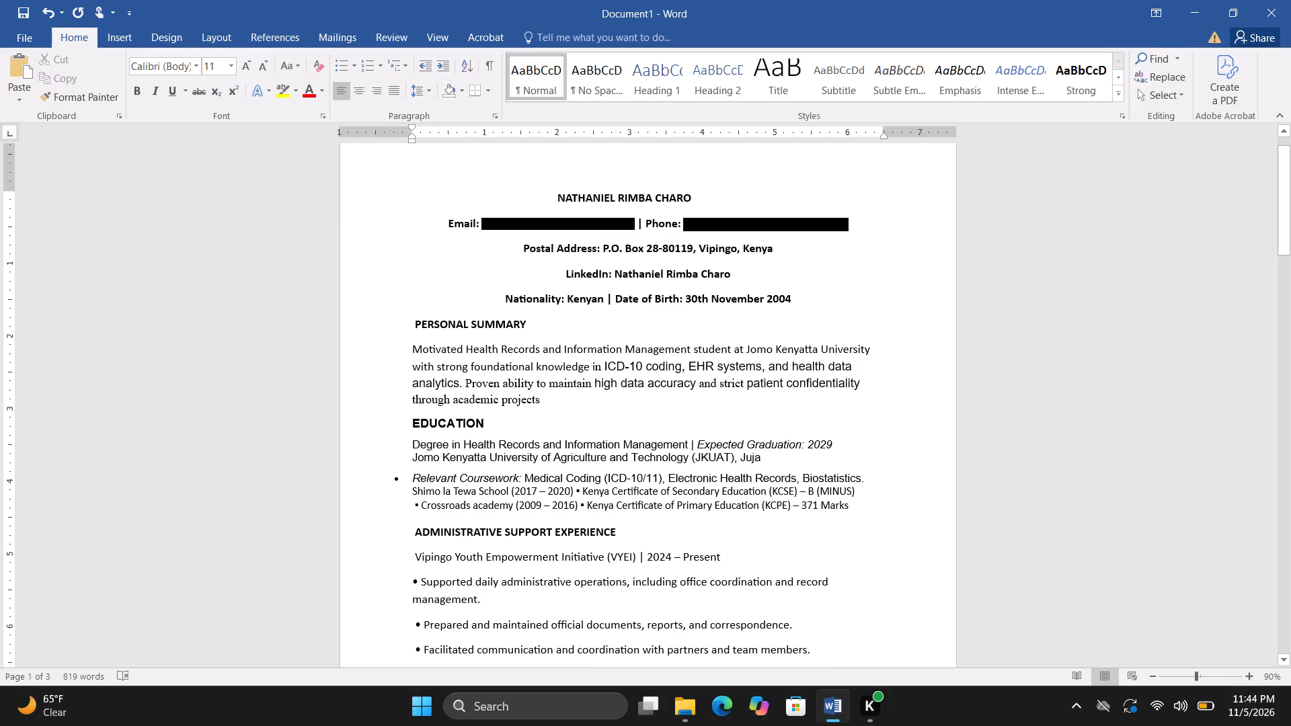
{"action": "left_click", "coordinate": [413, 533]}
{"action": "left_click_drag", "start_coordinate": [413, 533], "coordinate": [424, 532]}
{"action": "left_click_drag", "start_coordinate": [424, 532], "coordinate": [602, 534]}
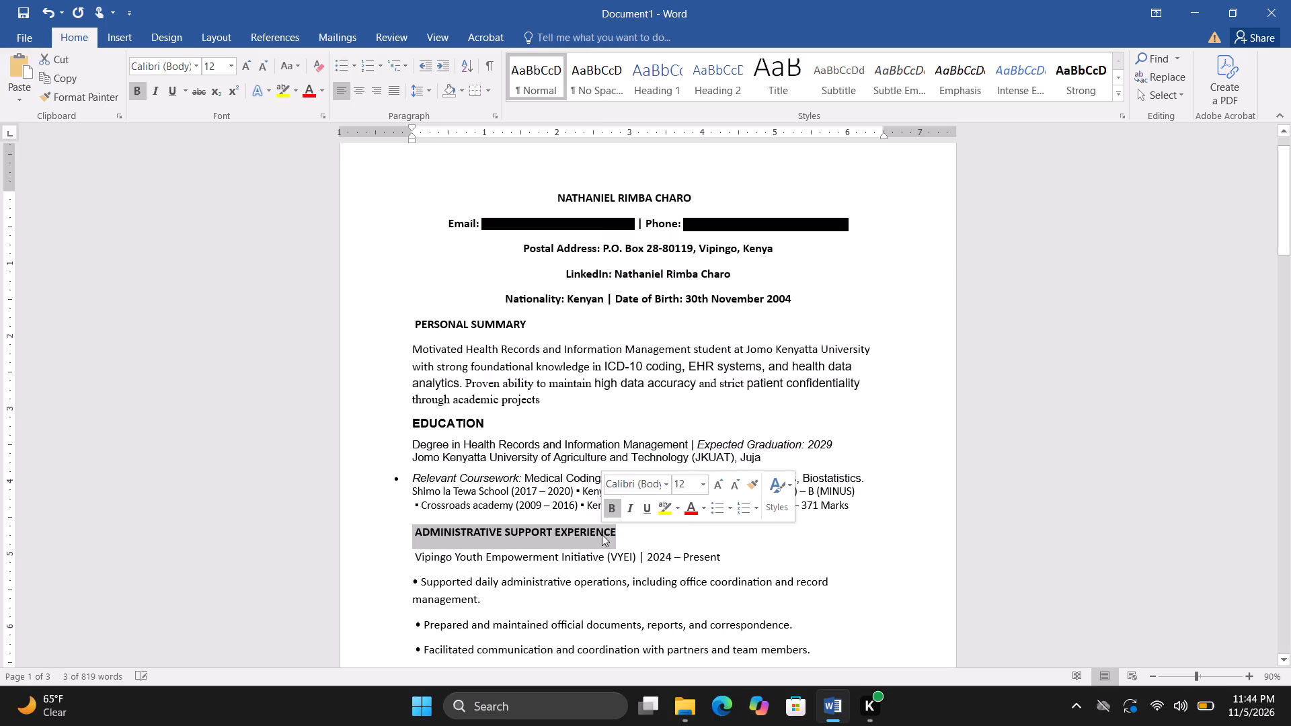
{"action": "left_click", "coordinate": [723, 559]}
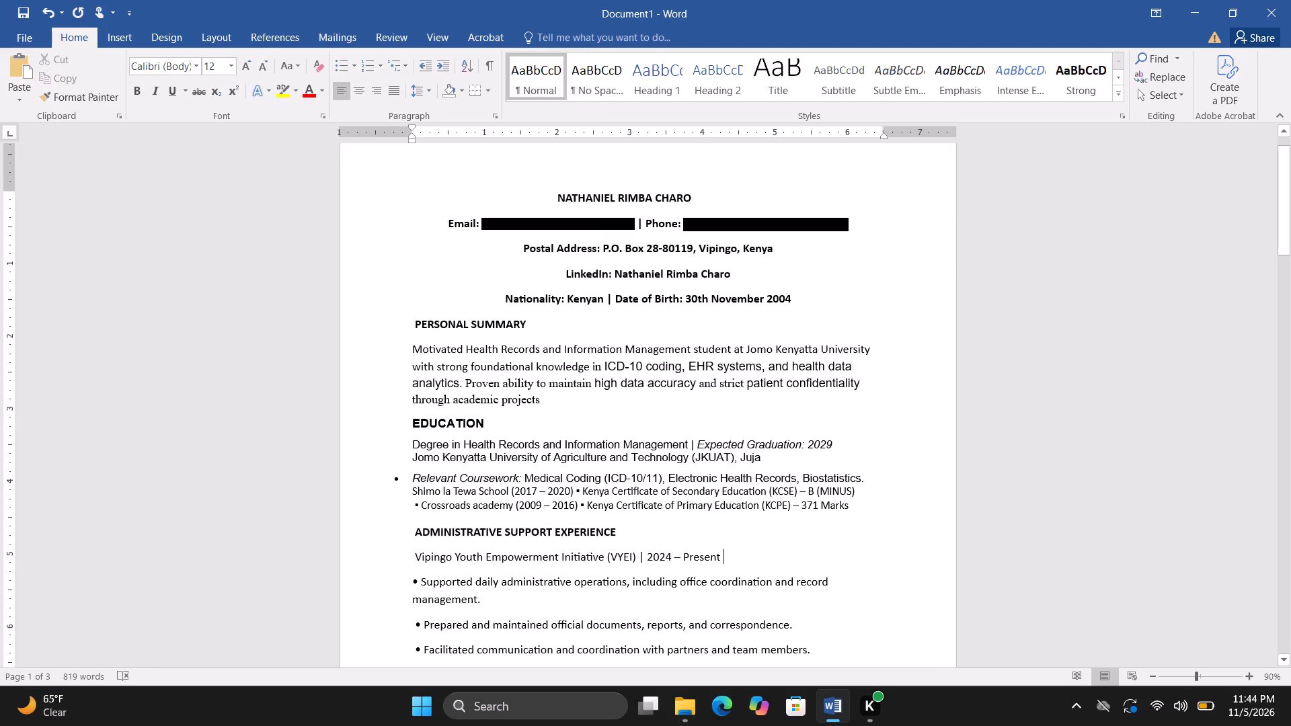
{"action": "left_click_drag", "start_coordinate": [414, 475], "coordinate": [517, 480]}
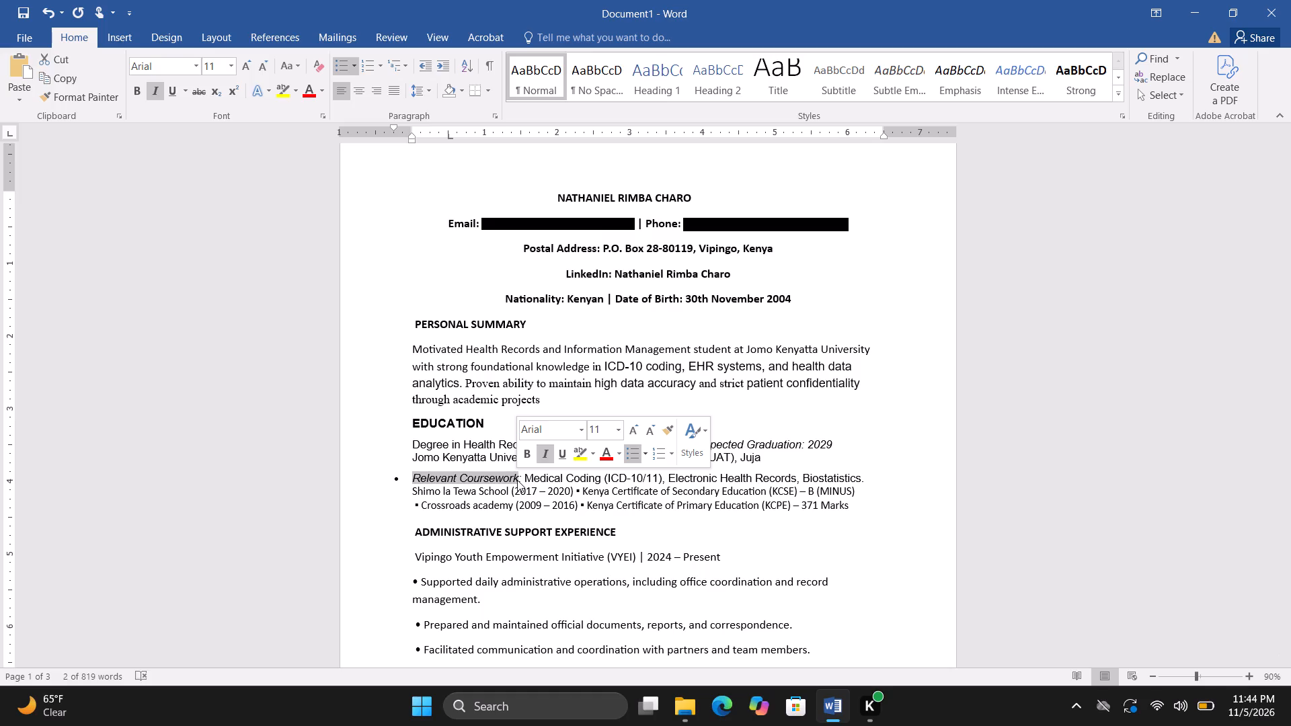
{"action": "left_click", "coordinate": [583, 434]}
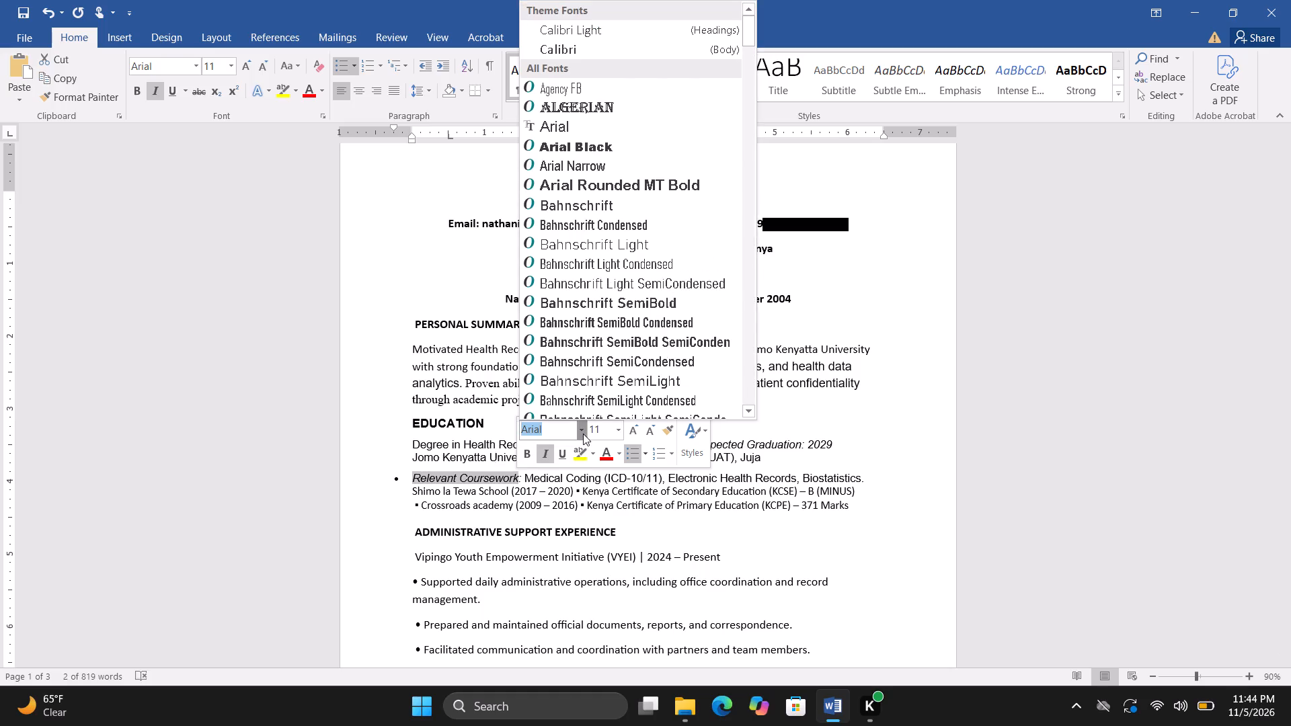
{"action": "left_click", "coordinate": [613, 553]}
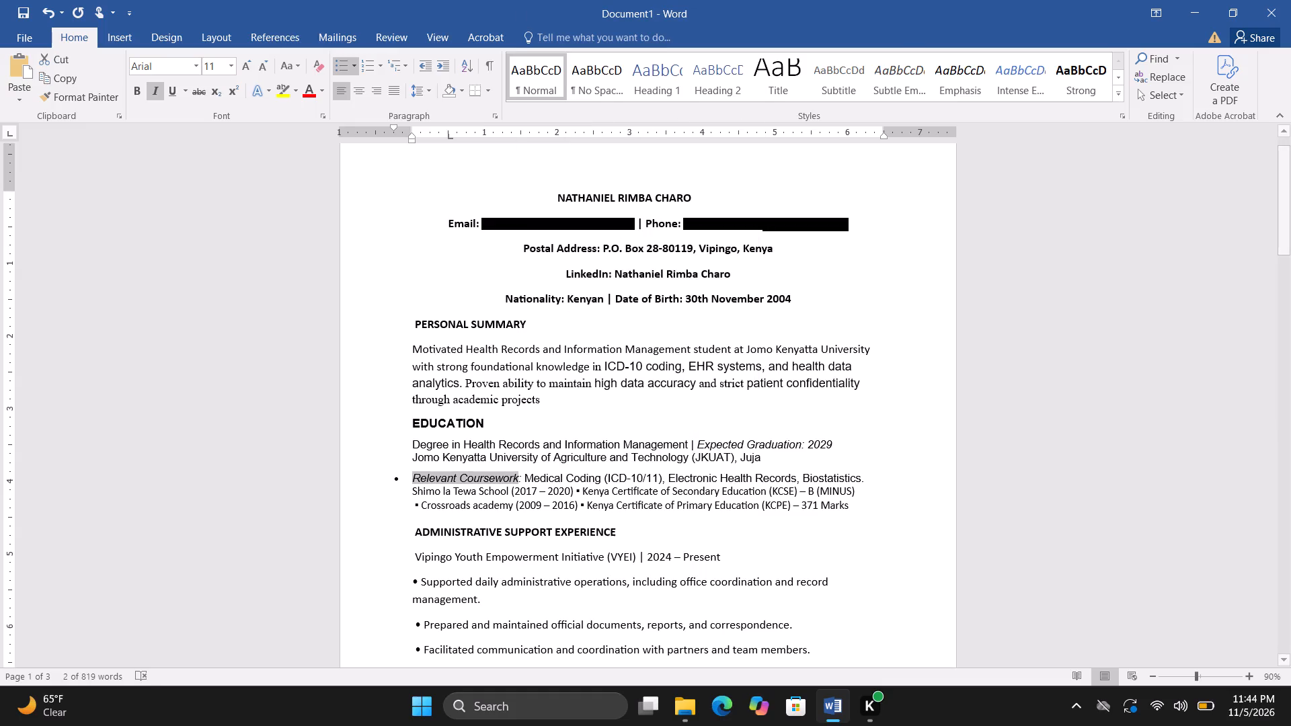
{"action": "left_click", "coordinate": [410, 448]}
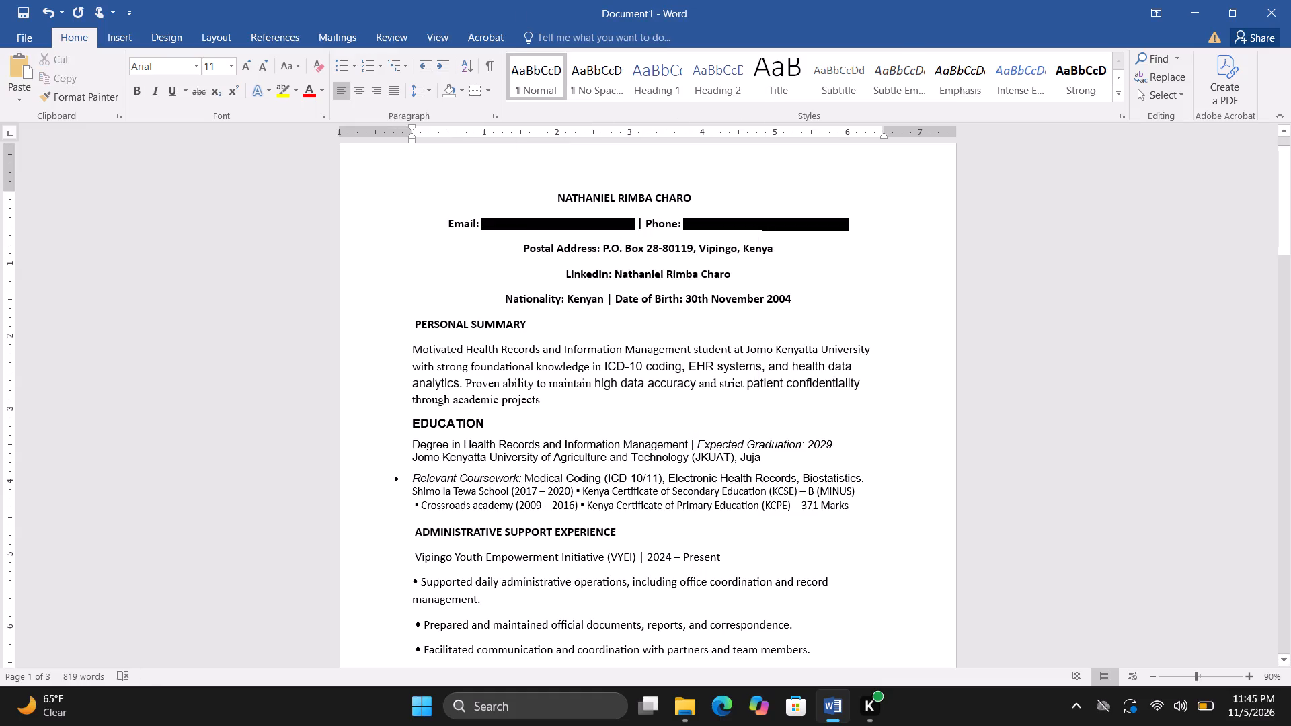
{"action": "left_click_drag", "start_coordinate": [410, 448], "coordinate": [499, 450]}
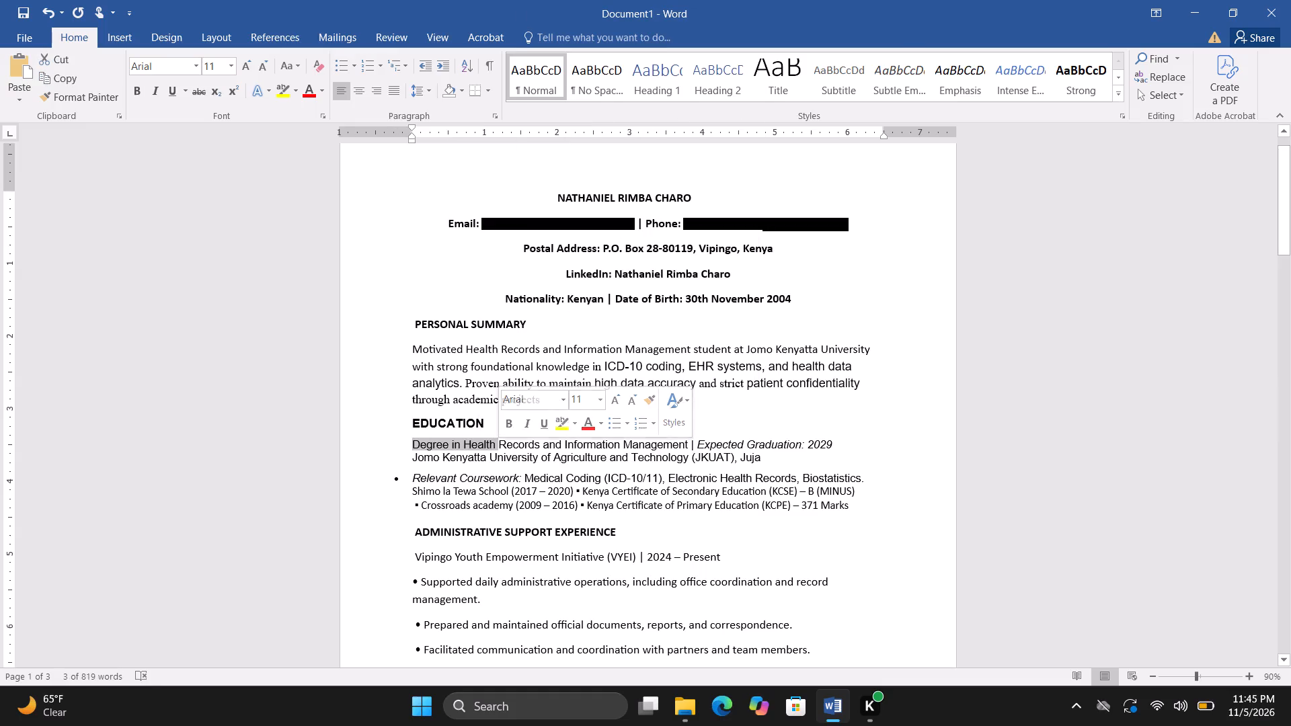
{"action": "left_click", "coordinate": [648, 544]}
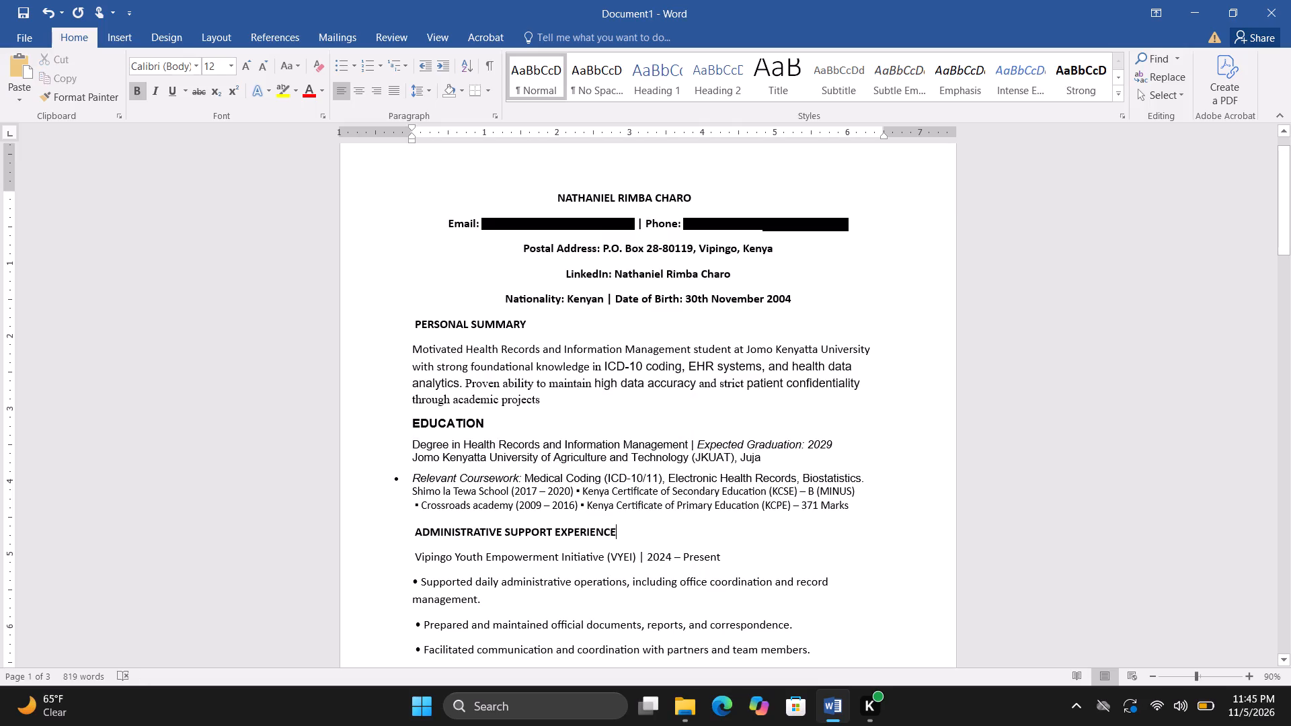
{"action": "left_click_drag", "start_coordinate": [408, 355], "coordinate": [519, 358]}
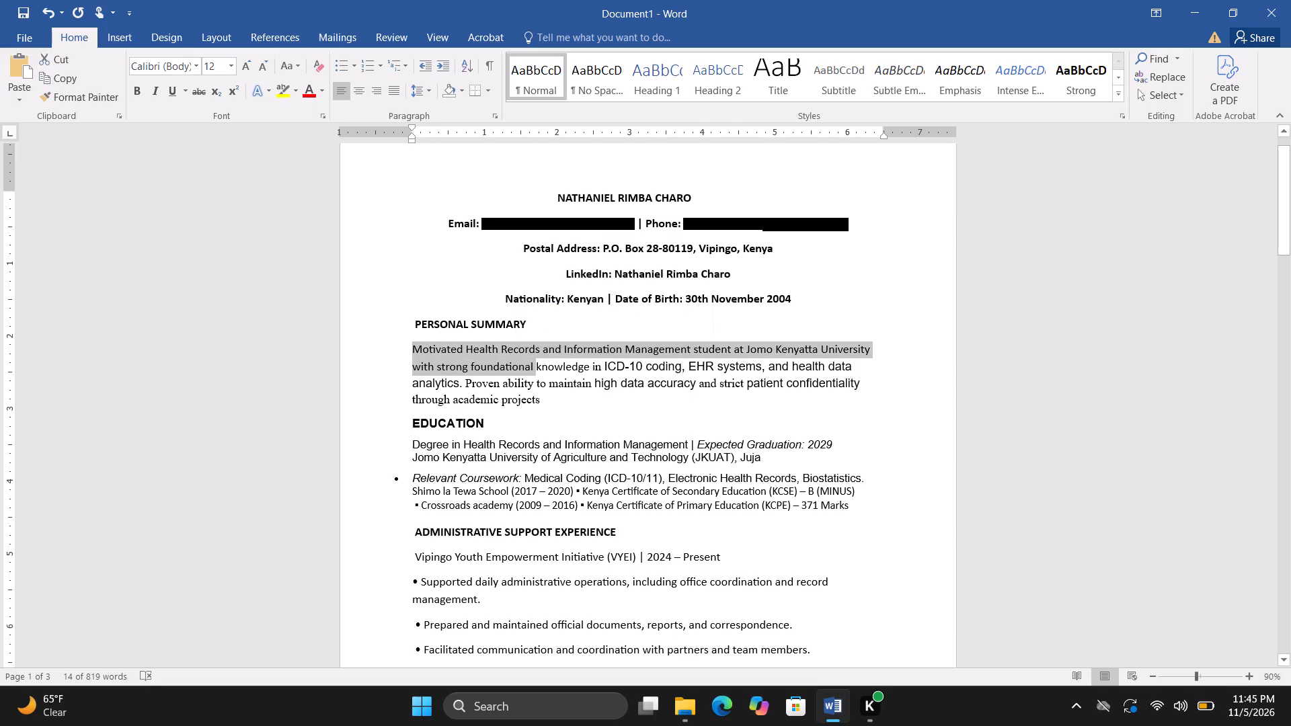
Set all the entries under the EDUCATION heading, from the degree line through the KCPE result, to the Calibri (Body) font.
{"action": "left_click", "coordinate": [412, 448]}
{"action": "left_click", "coordinate": [412, 448]}
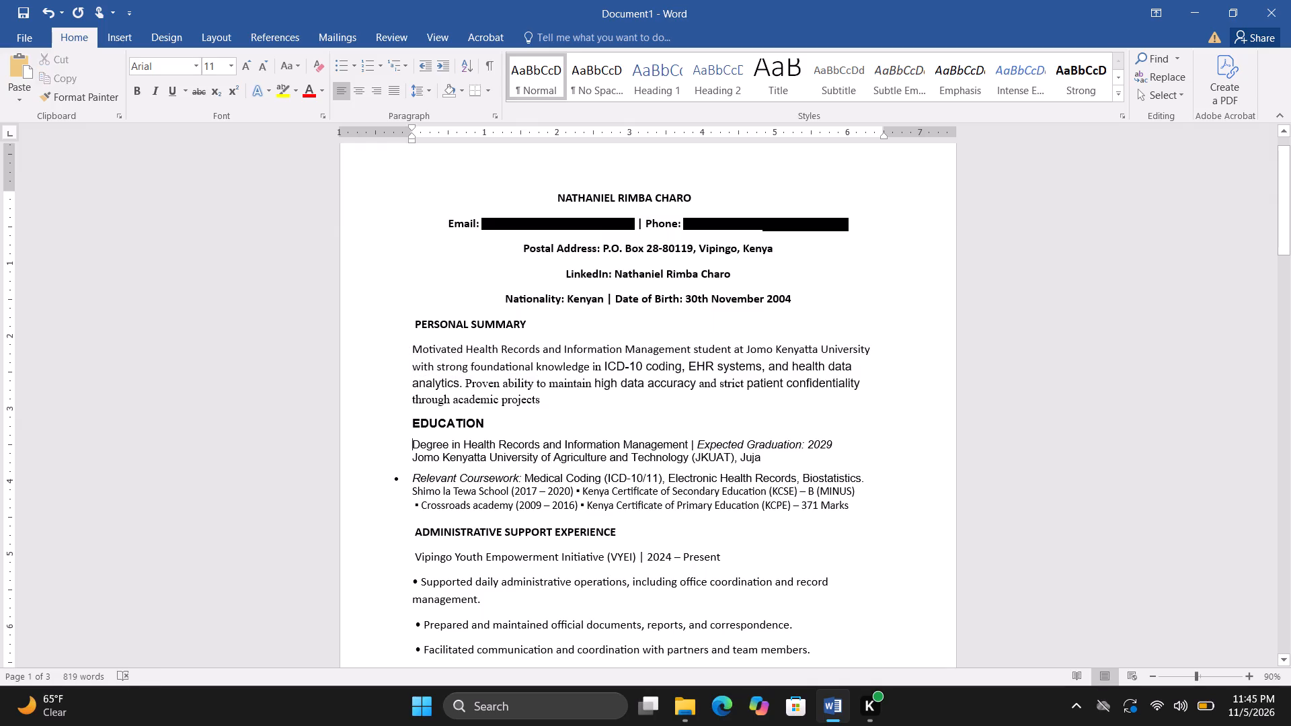
{"action": "left_click_drag", "start_coordinate": [412, 448], "coordinate": [786, 486]}
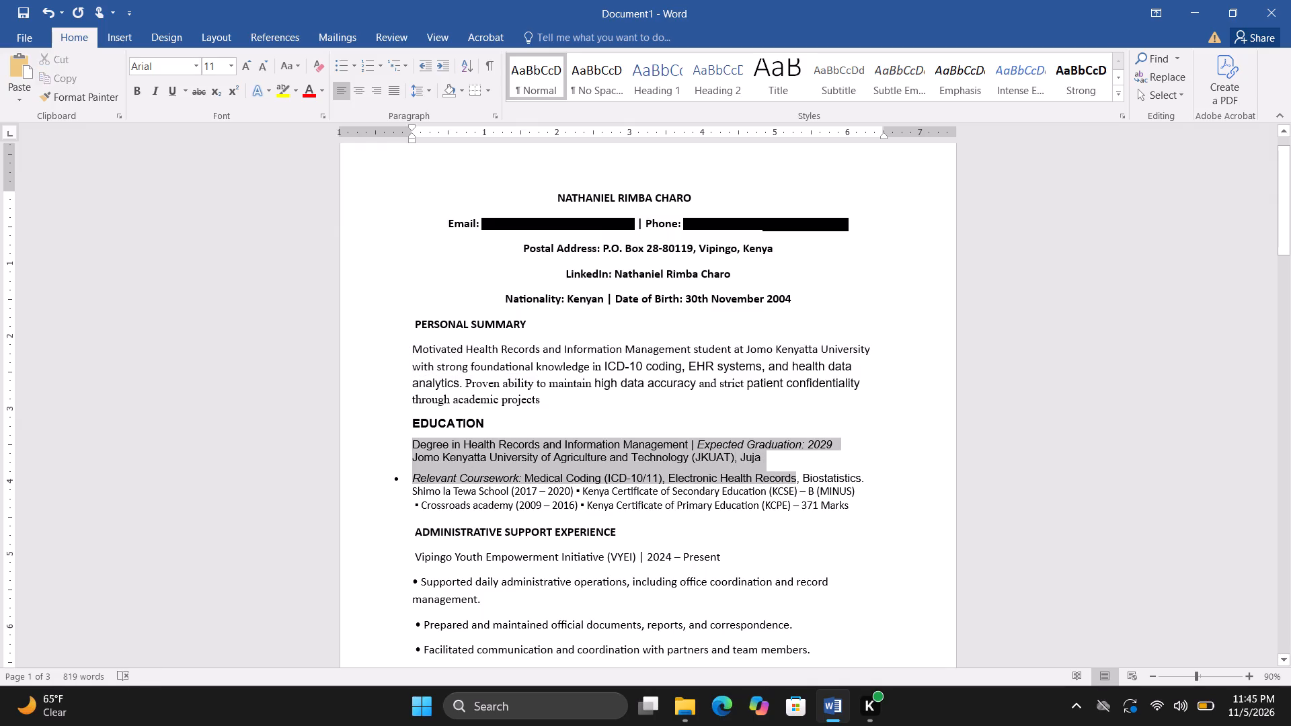
{"action": "left_click_drag", "start_coordinate": [786, 486], "coordinate": [839, 511]}
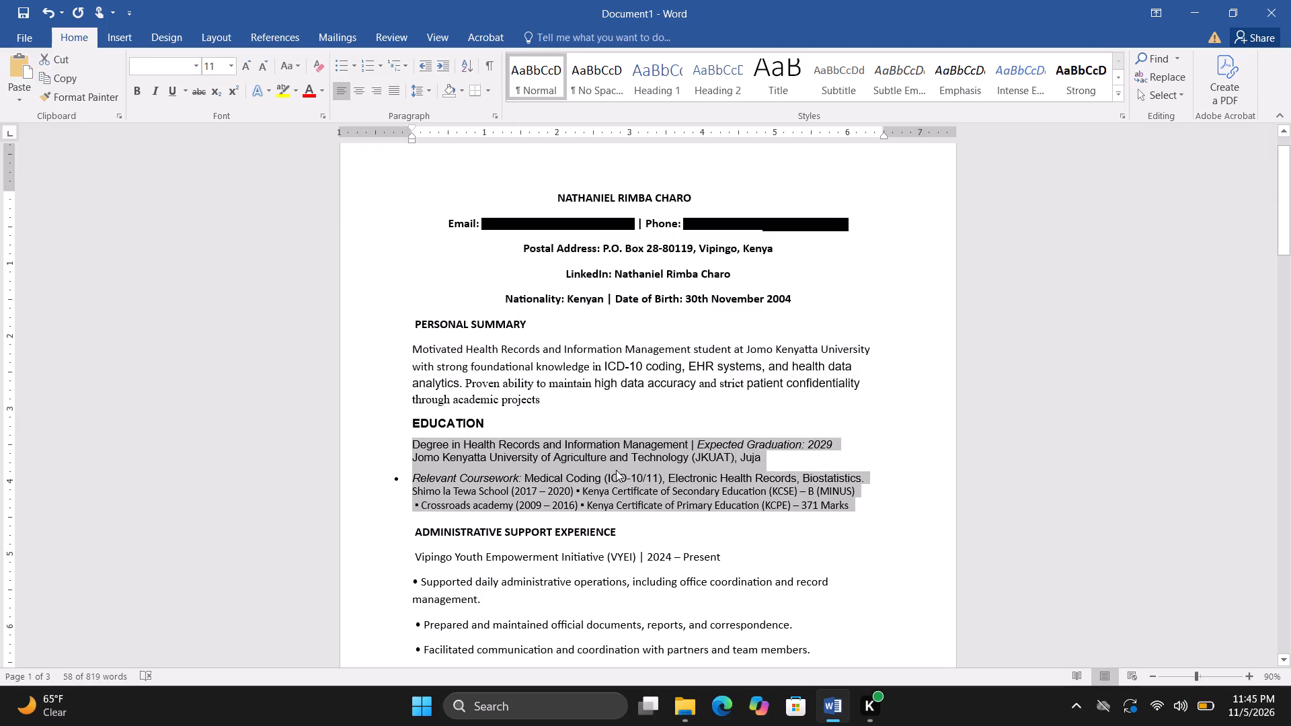
{"action": "left_click", "coordinate": [389, 447]}
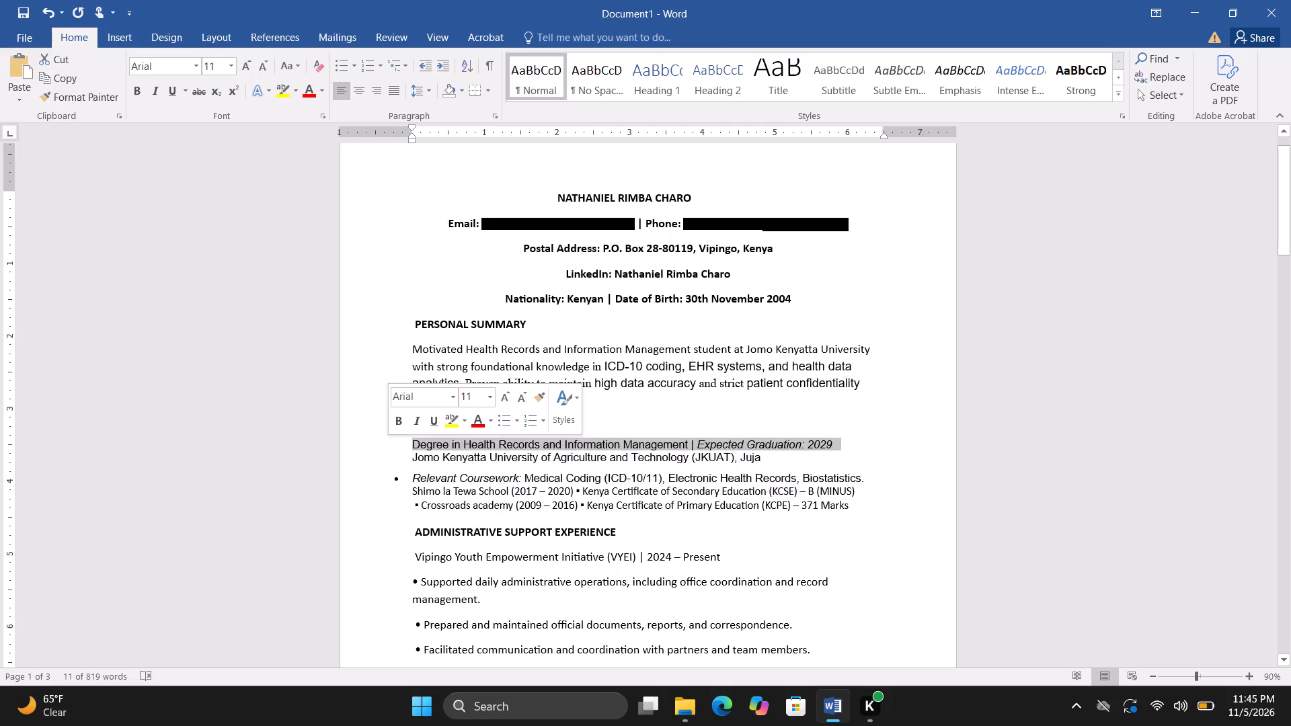
{"action": "left_click", "coordinate": [389, 447]}
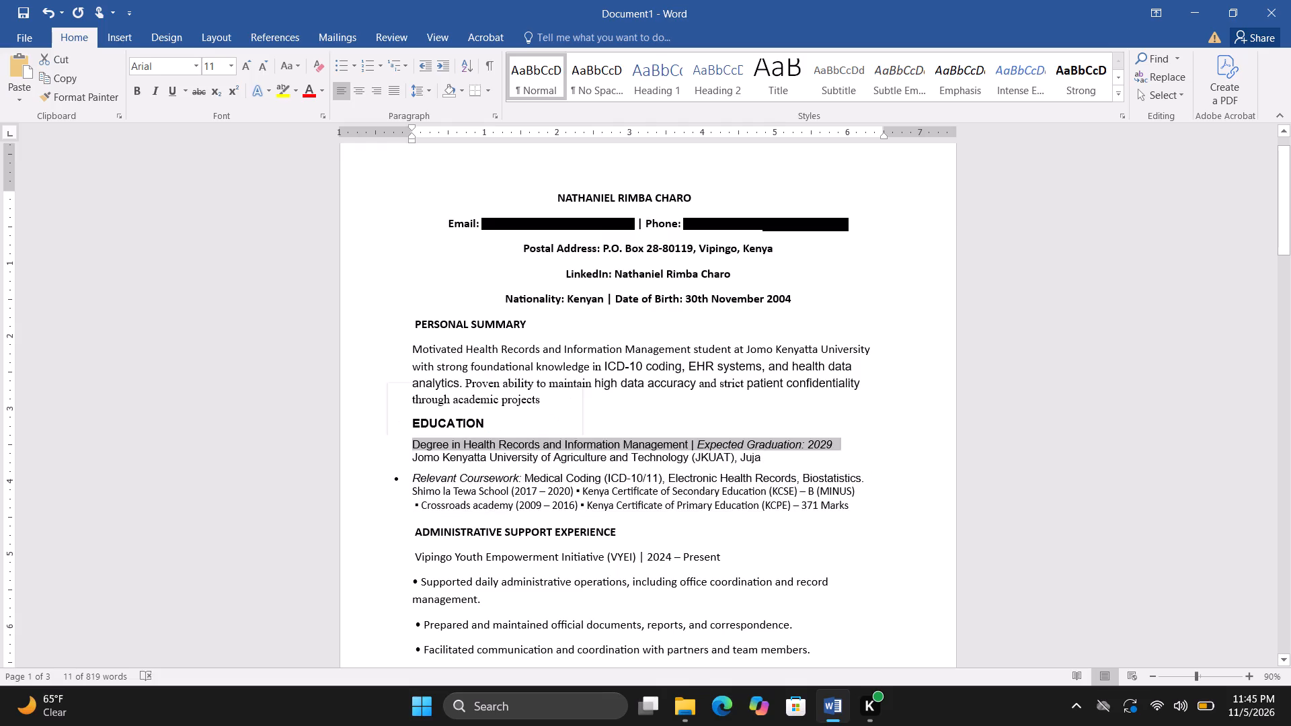
{"action": "left_click_drag", "start_coordinate": [395, 446], "coordinate": [434, 450]}
{"action": "left_click_drag", "start_coordinate": [434, 450], "coordinate": [641, 500]}
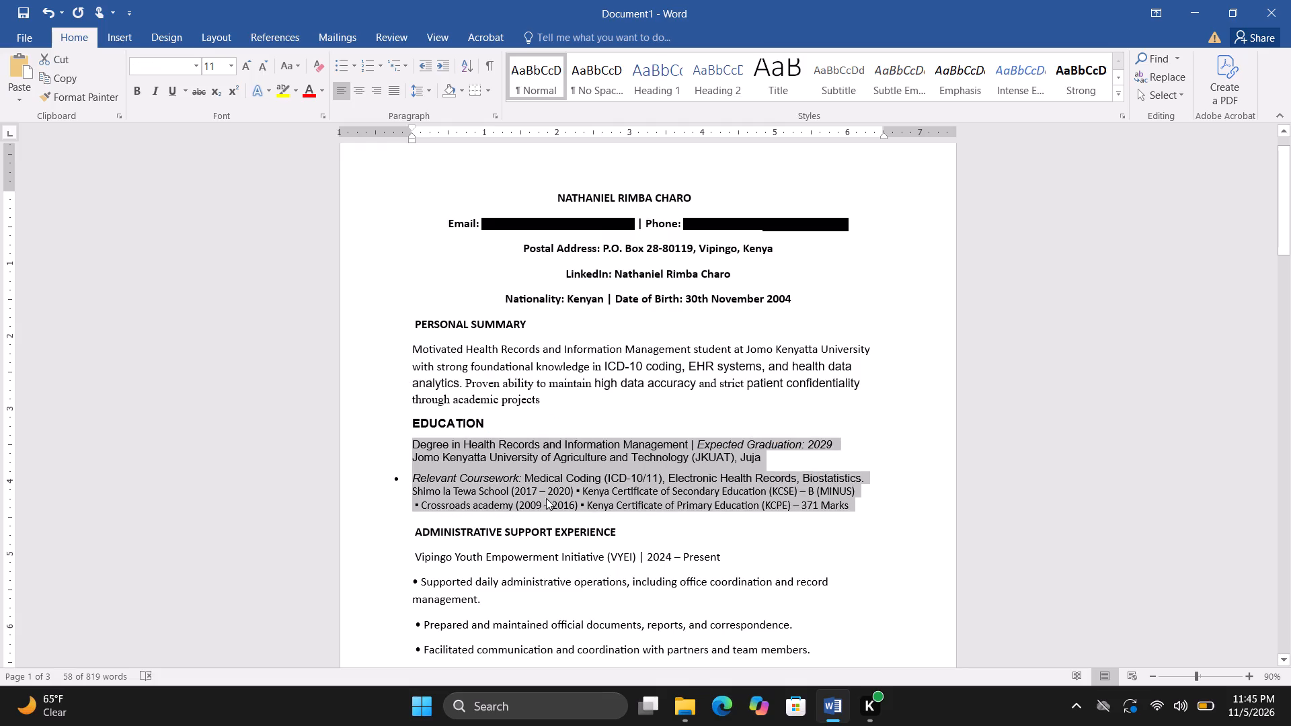
{"action": "left_click", "coordinate": [358, 478]}
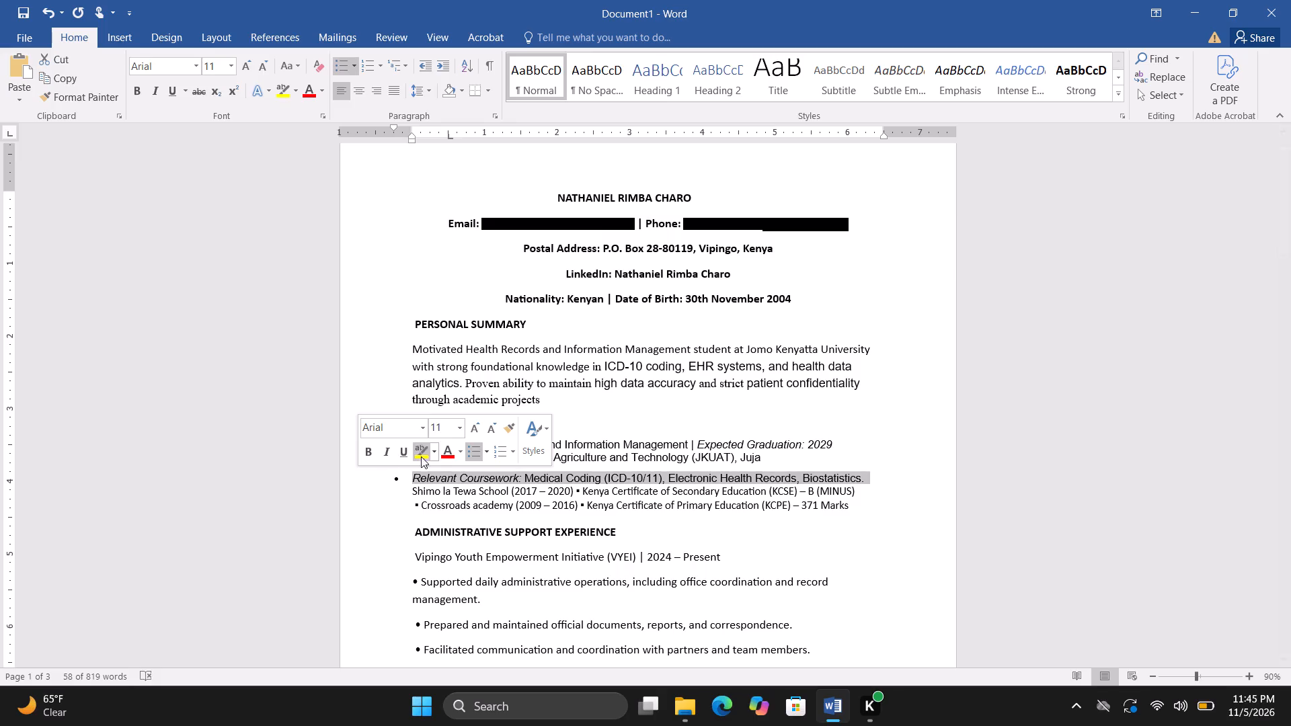
{"action": "left_click", "coordinate": [398, 520]}
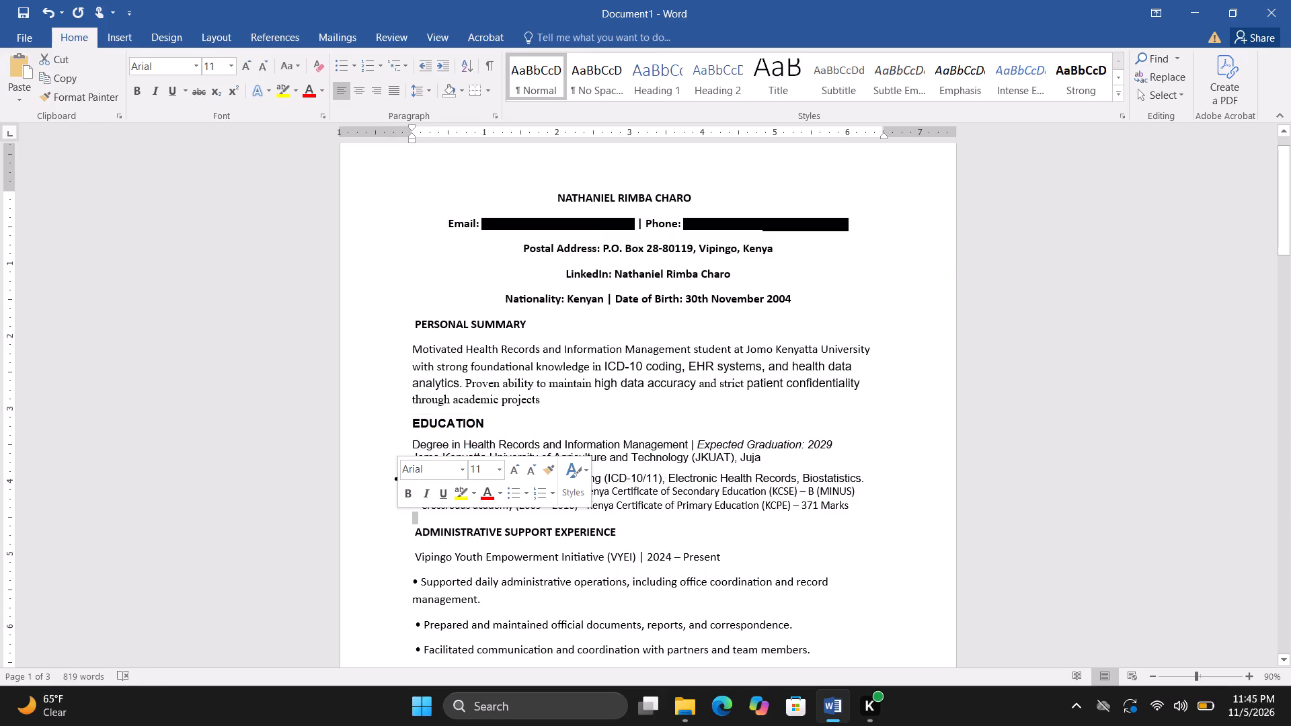
{"action": "left_click_drag", "start_coordinate": [413, 445], "coordinate": [635, 501]}
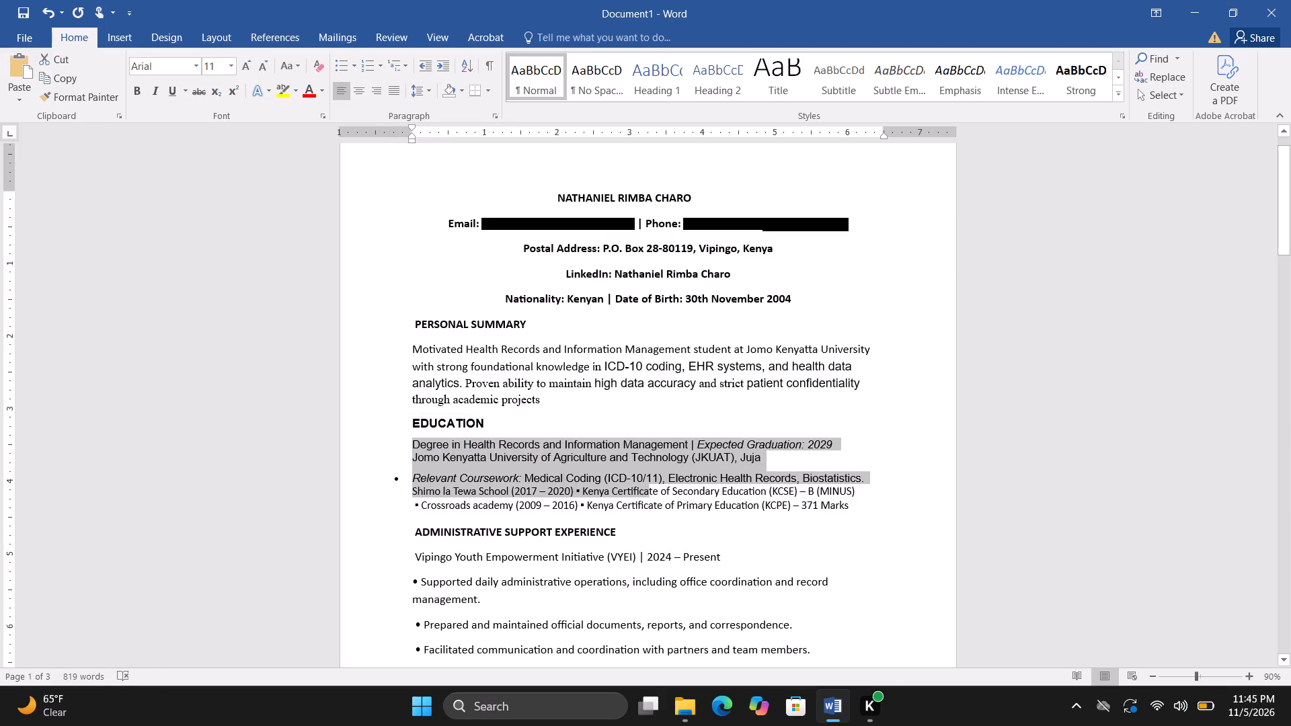
{"action": "left_click_drag", "start_coordinate": [635, 501], "coordinate": [684, 520]}
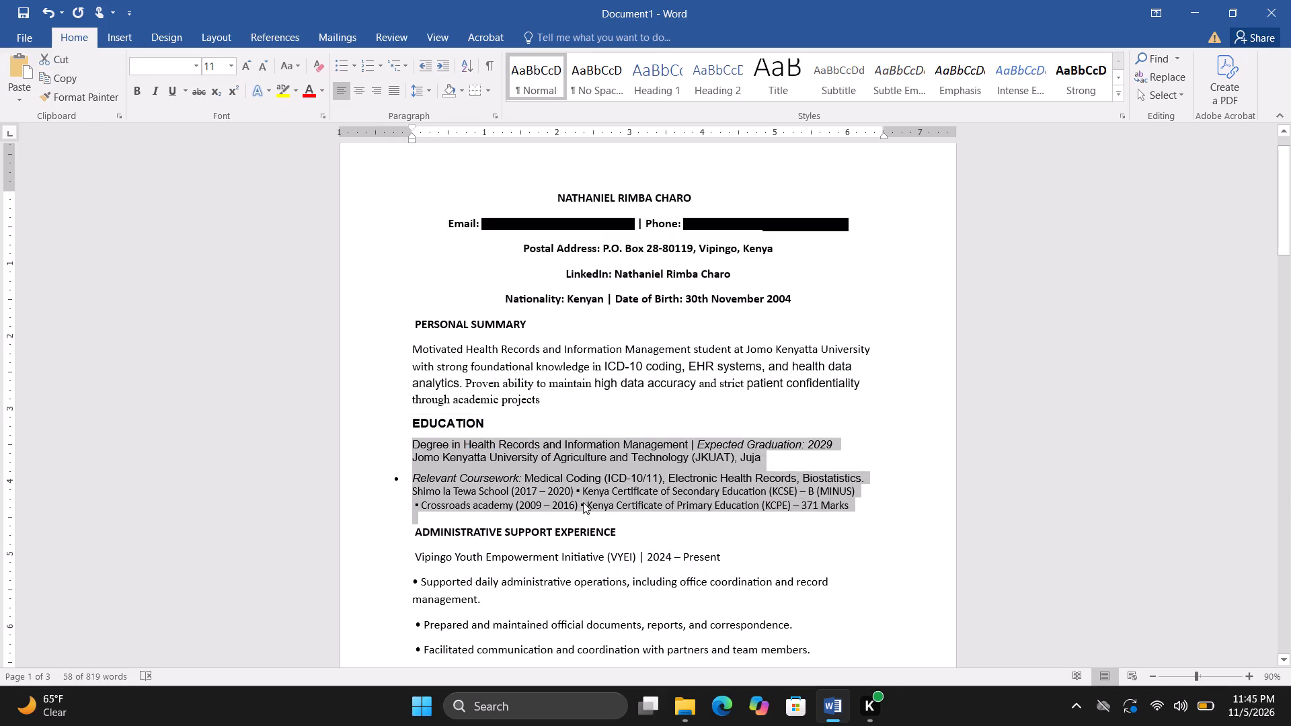
{"action": "left_click", "coordinate": [418, 522]}
{"action": "left_click_drag", "start_coordinate": [408, 440], "coordinate": [743, 512]}
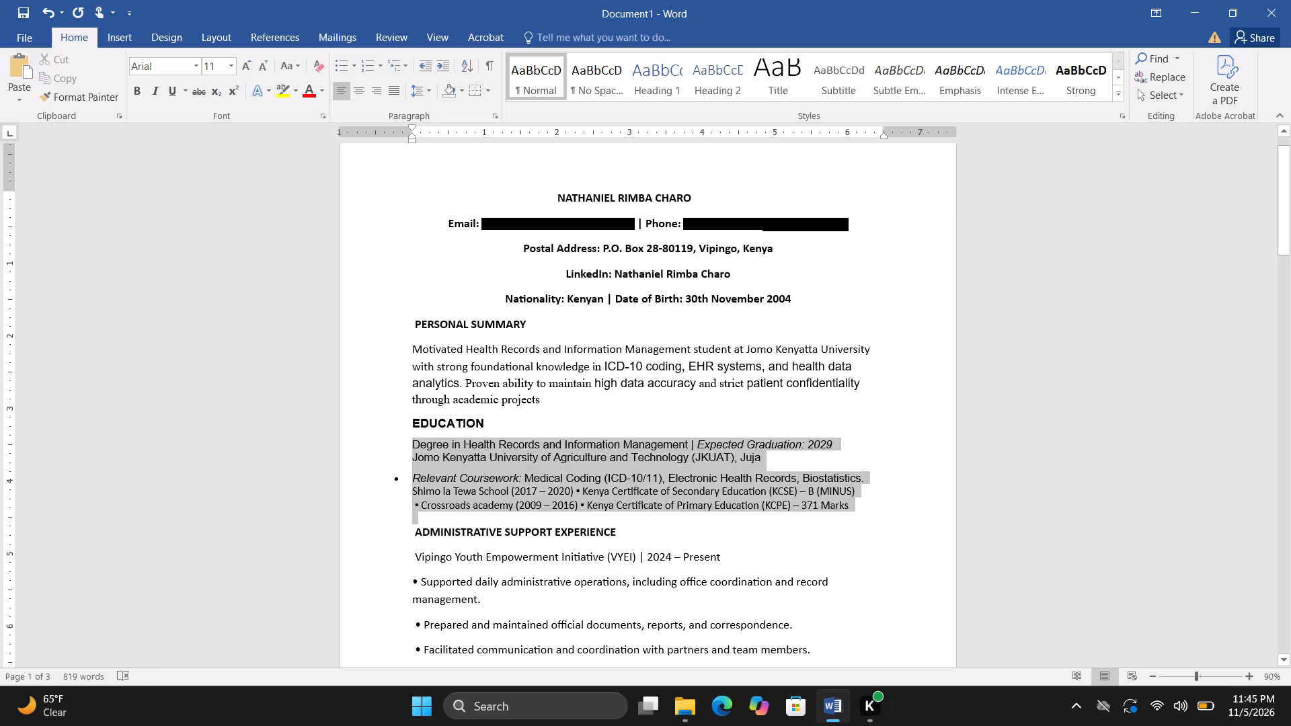
{"action": "left_click_drag", "start_coordinate": [743, 512], "coordinate": [744, 512]}
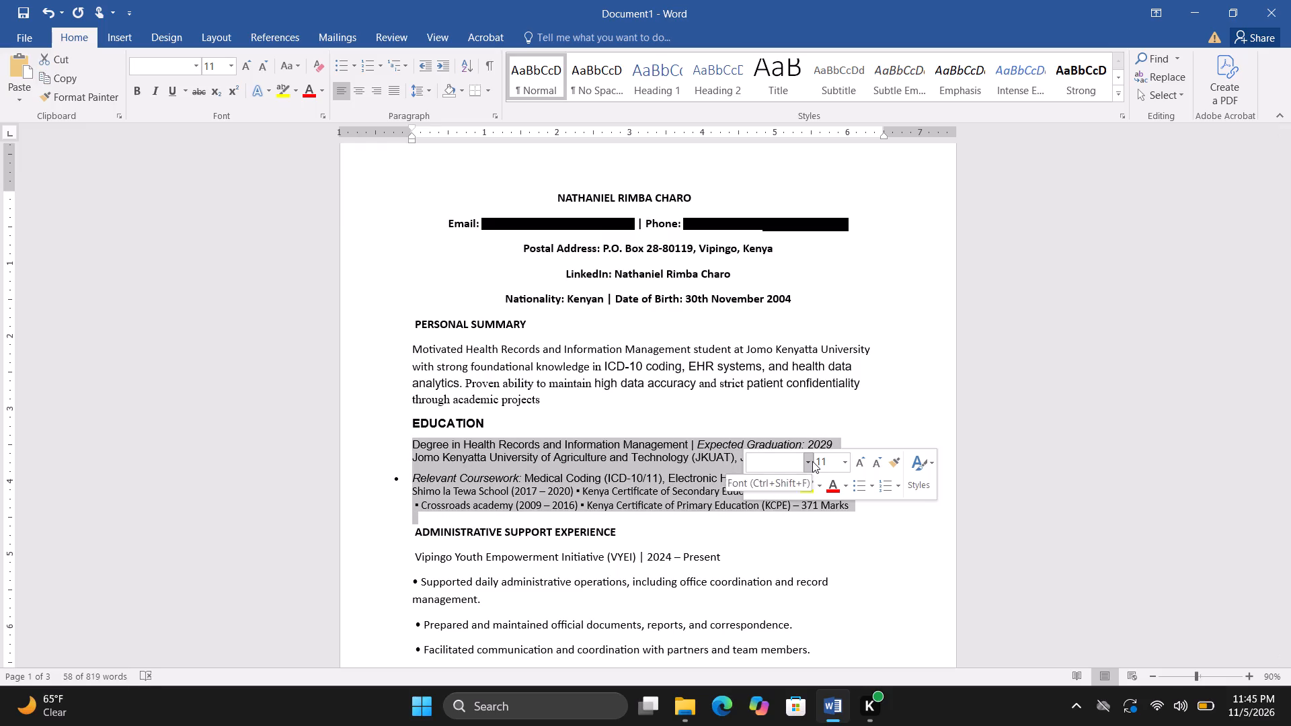
{"action": "left_click", "coordinate": [812, 461]}
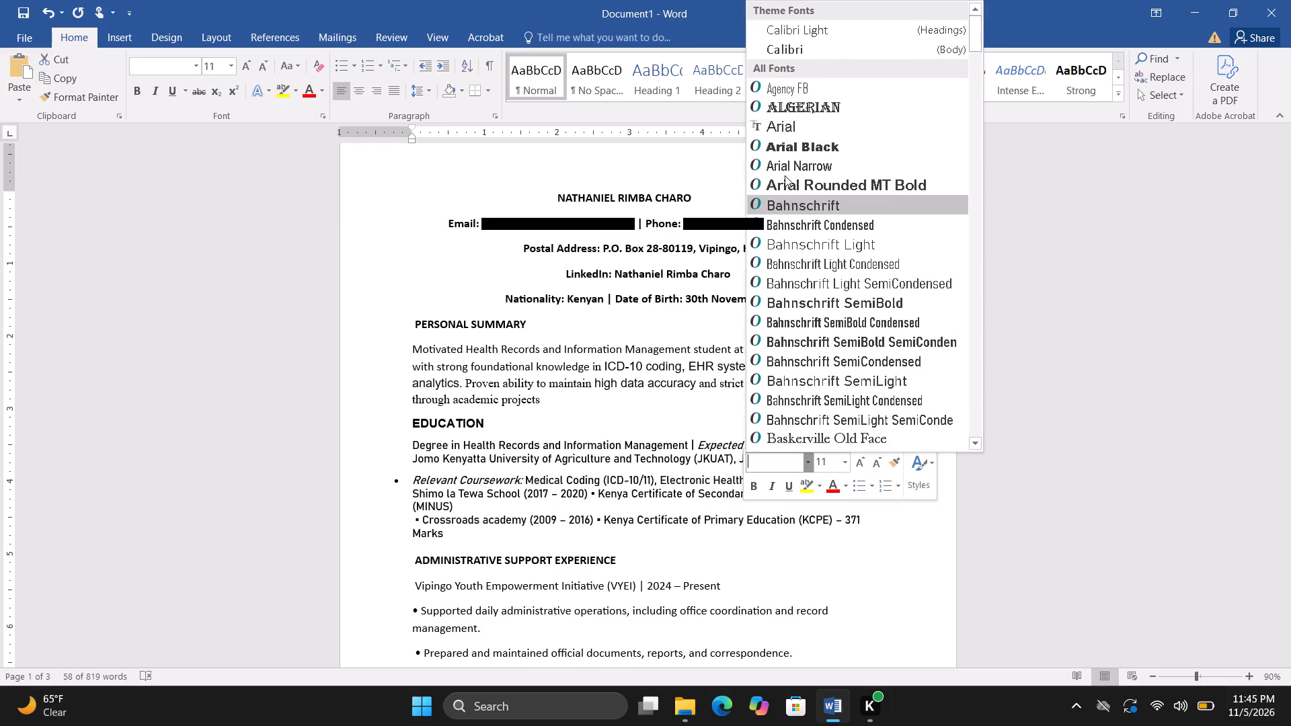
{"action": "left_click", "coordinate": [781, 44]}
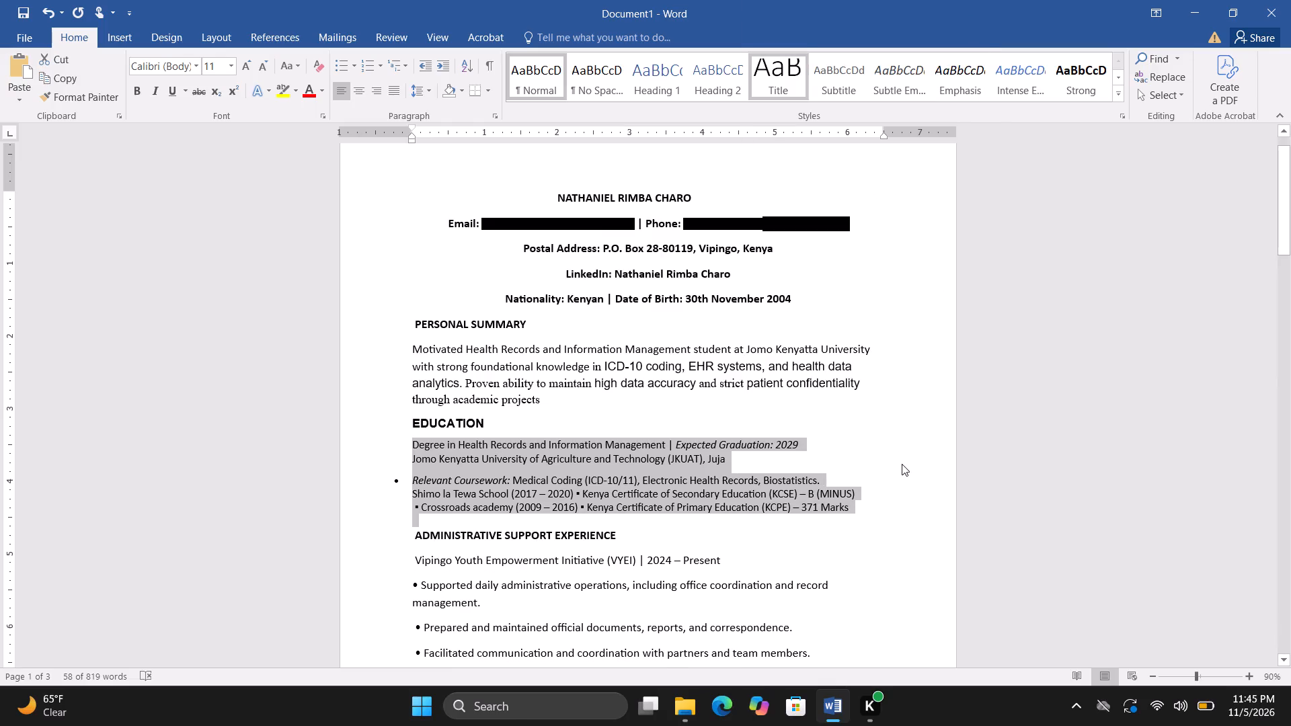
{"action": "left_click", "coordinate": [902, 468]}
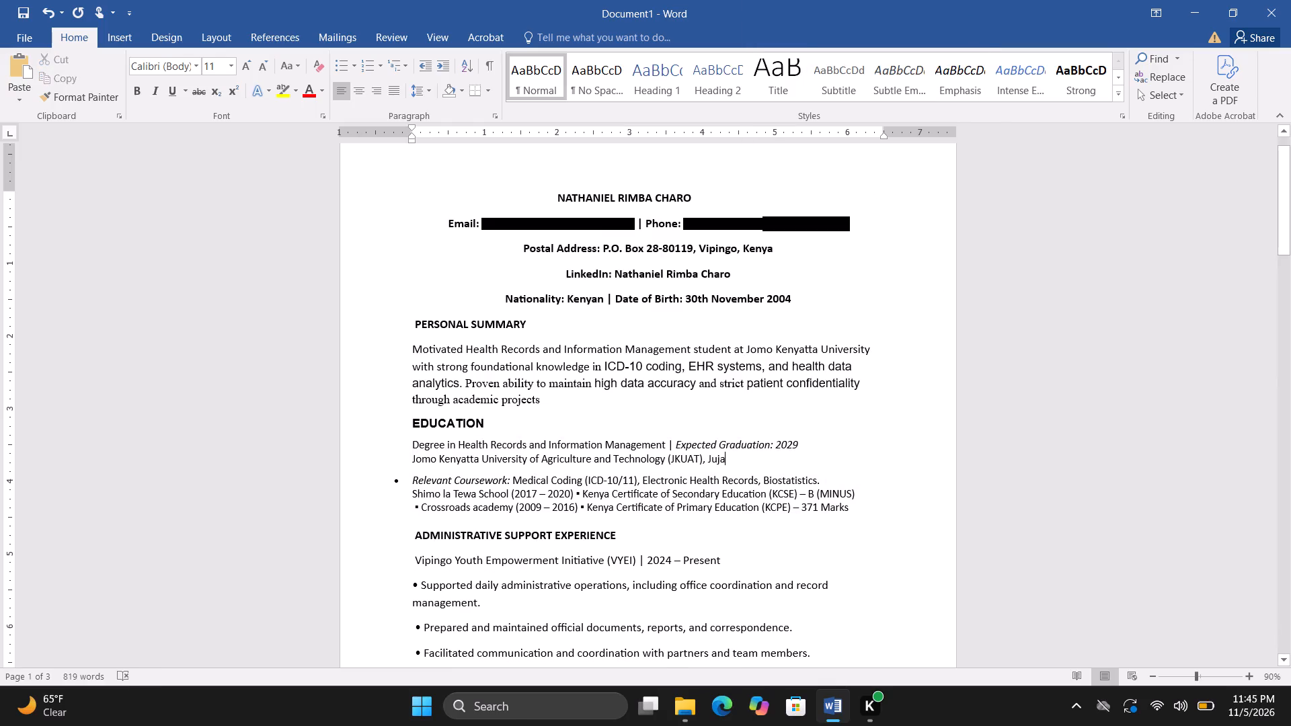
Remove the bullet in front of the Relevant Coursework line in the EDUCATION section.
{"action": "left_click", "coordinate": [405, 483]}
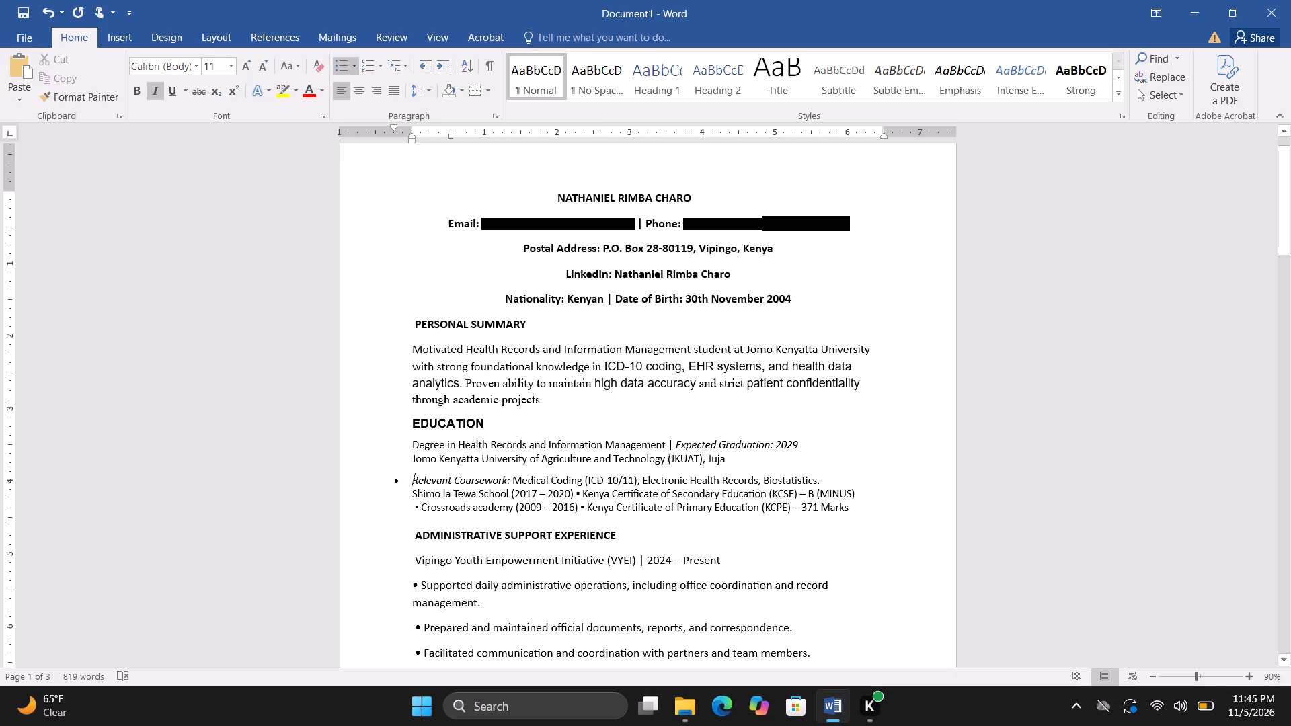
Remove the bullet in front of the Relevant Coursework line in the EDUCATION section.
{"action": "key", "text": "BackSpace"}
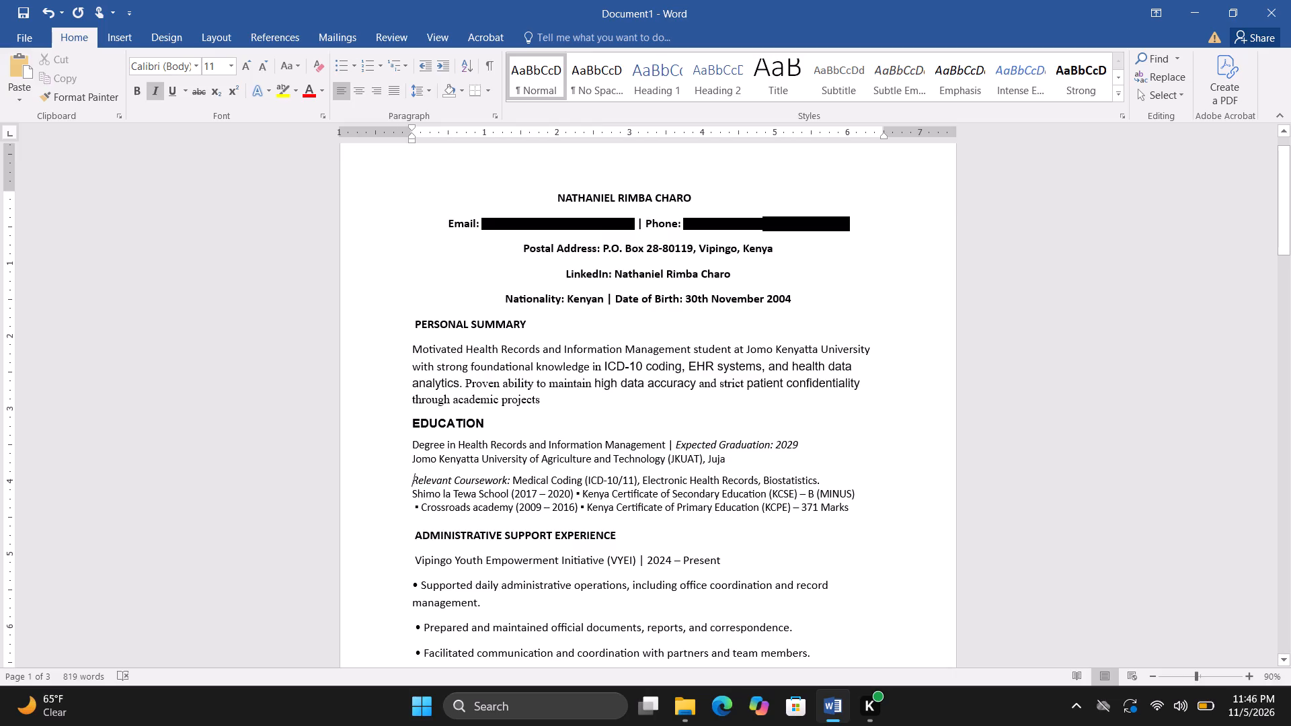
Place the text cursor at the start of the Shimo la Tewa School line in the EDUCATION section.
{"action": "scroll", "coordinate": [383, 564], "scroll_direction": "down", "scroll_amount": 1}
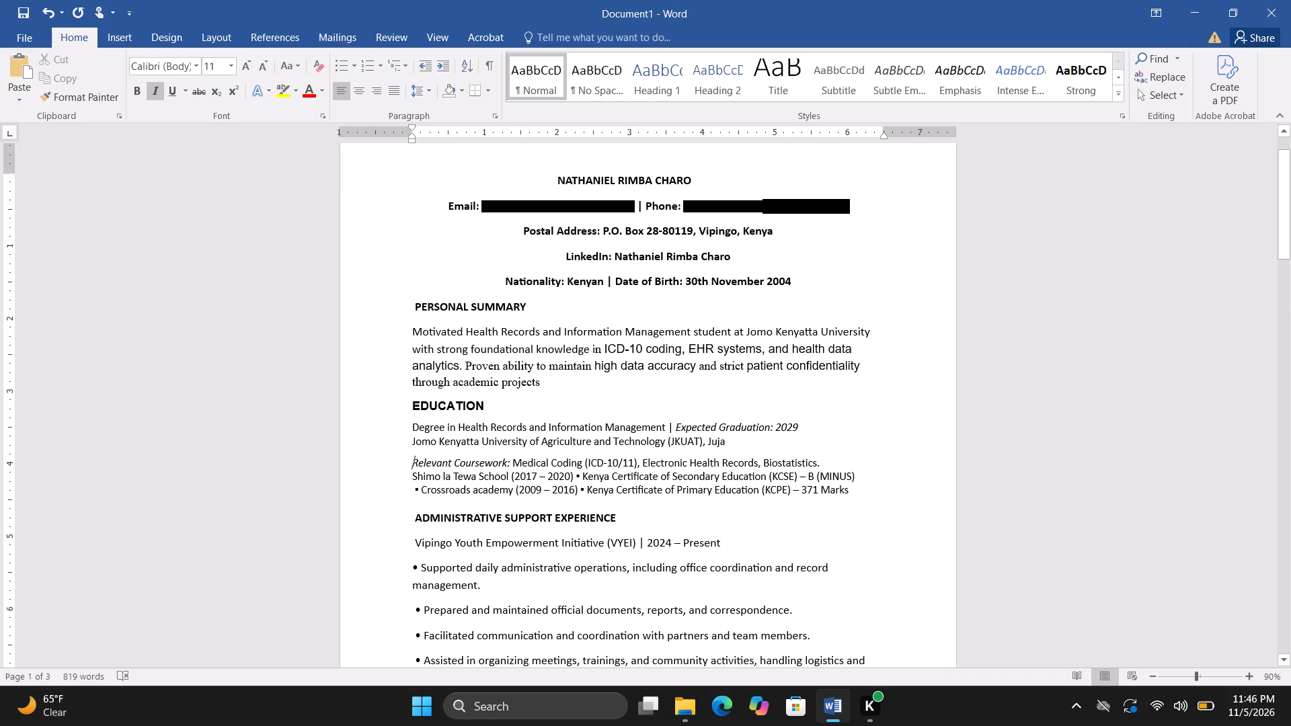
{"action": "left_click", "coordinate": [409, 477]}
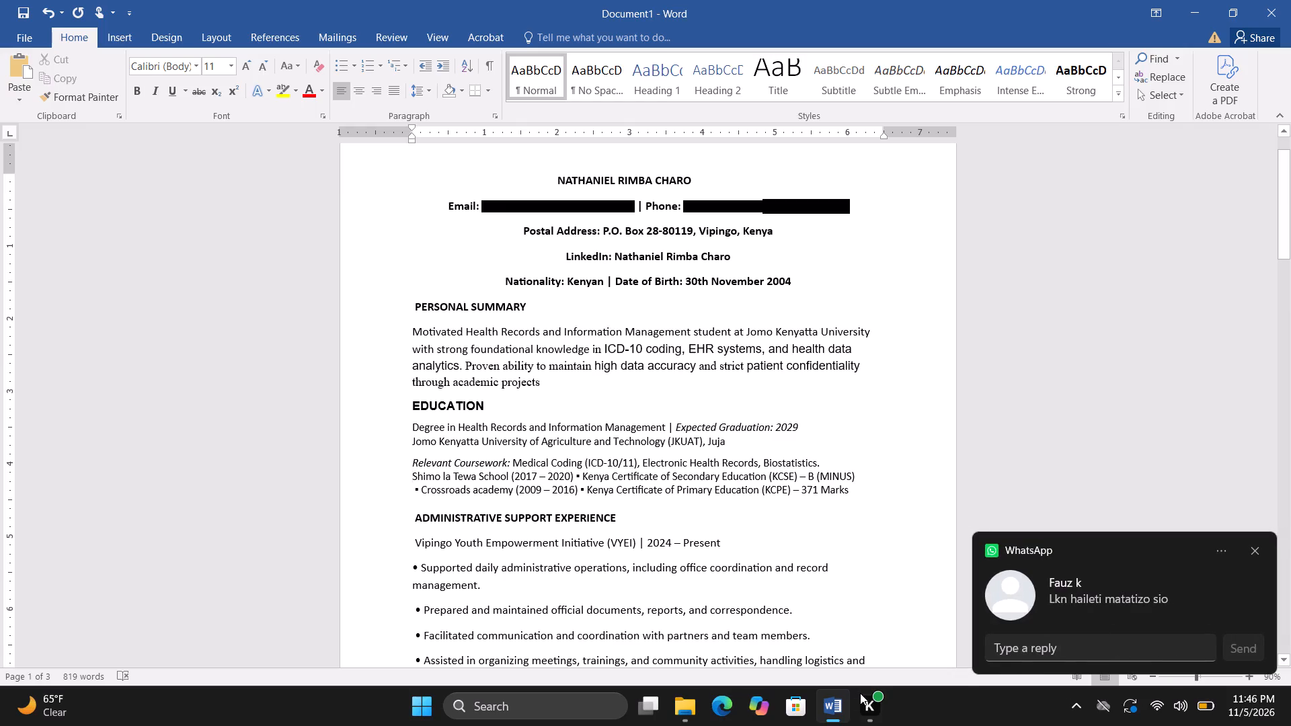
{"action": "left_click", "coordinate": [1086, 646]}
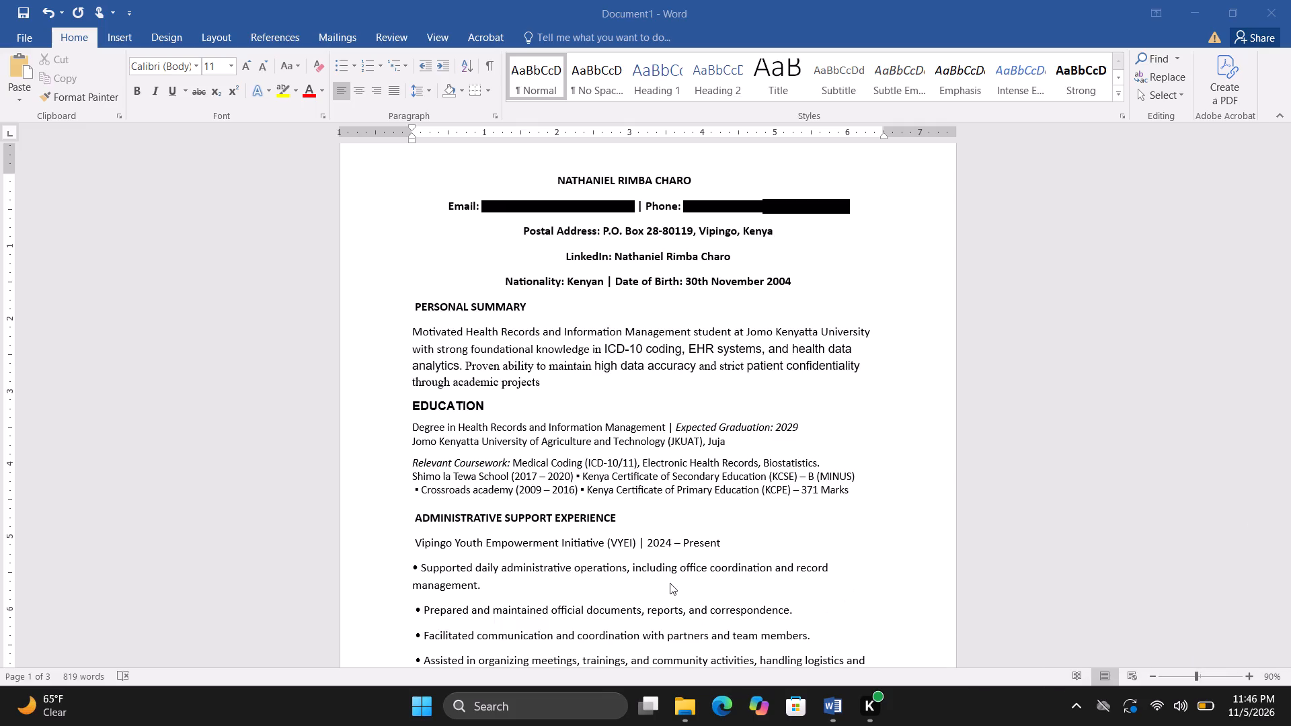
Switch back to the résumé in Word at the EDUCATION section.
{"action": "scroll", "coordinate": [570, 502], "scroll_direction": "down", "scroll_amount": 1}
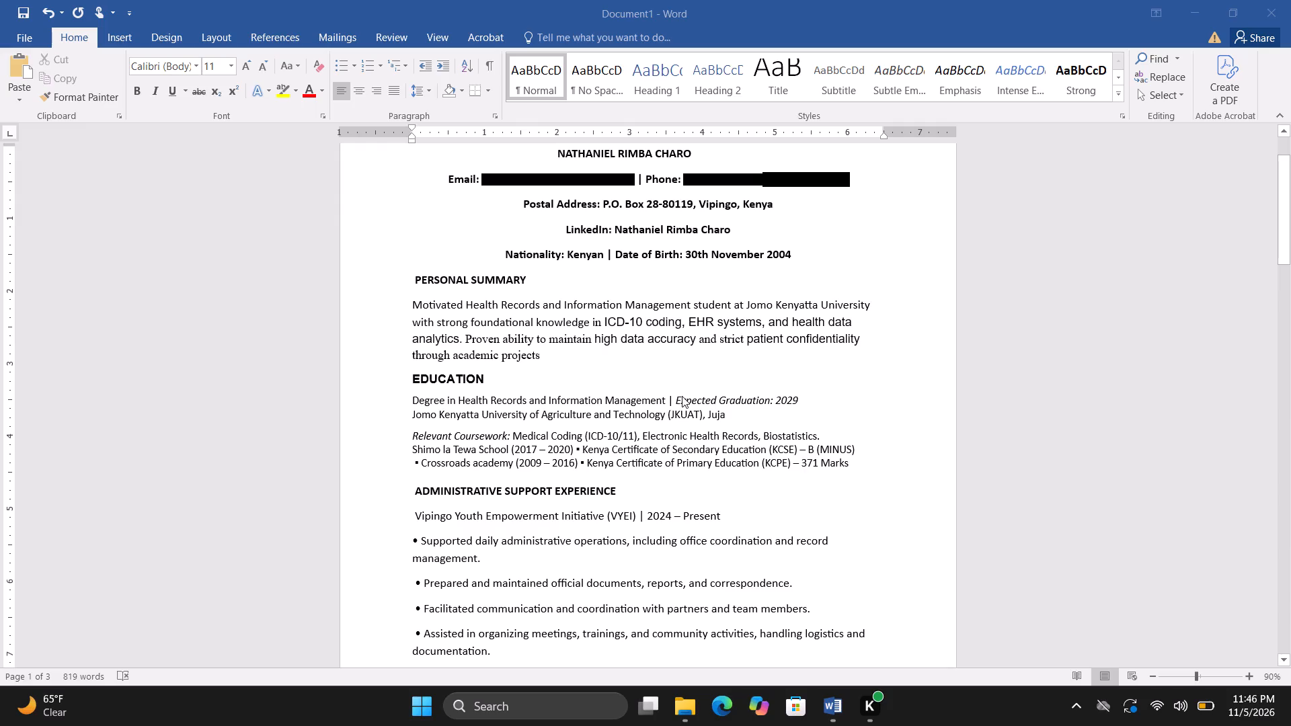
{"action": "left_click_drag", "start_coordinate": [666, 393], "coordinate": [705, 401]}
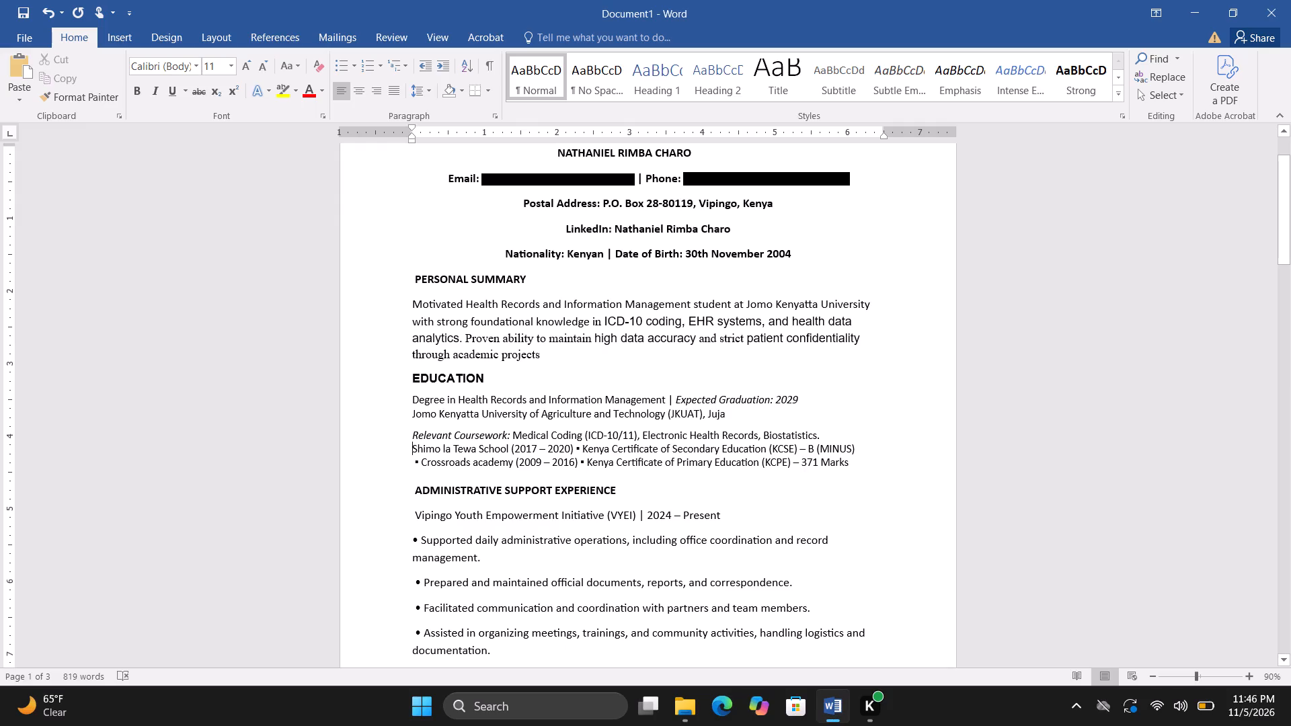
Review the EDUCATION entries and the administrative experience text that continues onto the second page.
{"action": "left_click_drag", "start_coordinate": [705, 401], "coordinate": [693, 401]}
{"action": "left_click", "coordinate": [676, 401]}
{"action": "left_click_drag", "start_coordinate": [676, 401], "coordinate": [807, 401]}
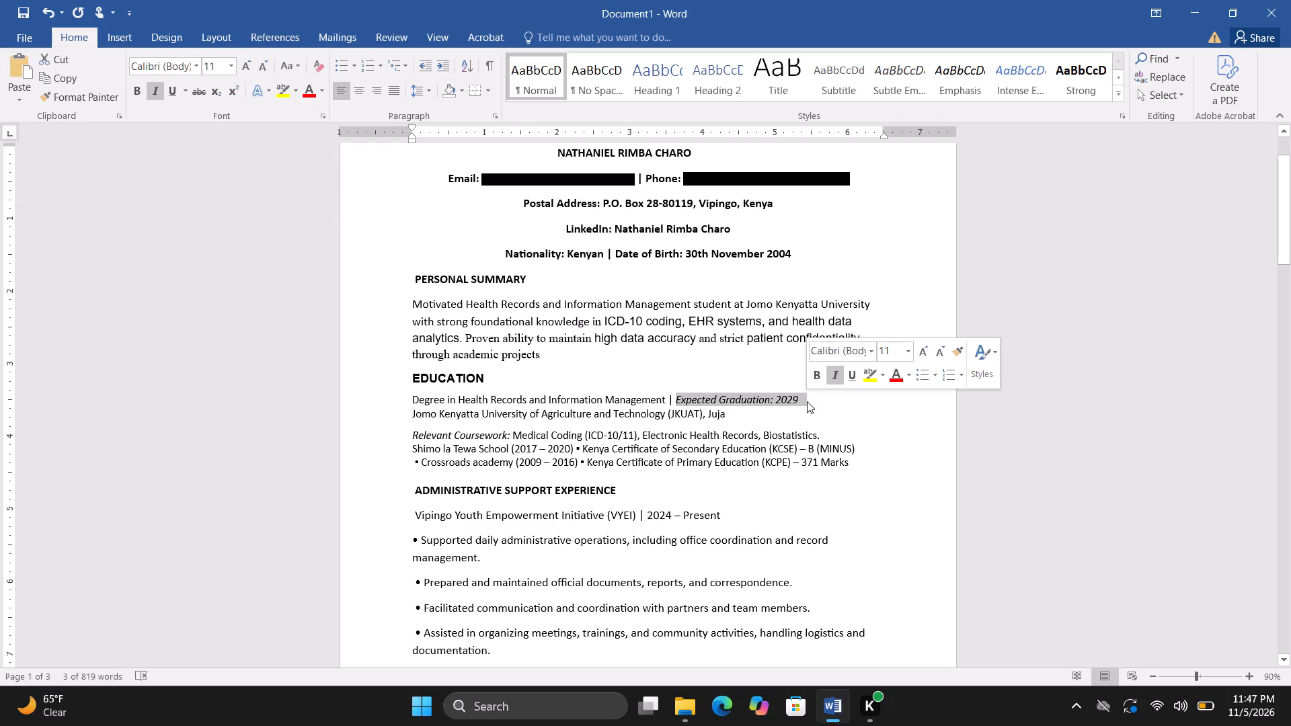
{"action": "left_click", "coordinate": [821, 434]}
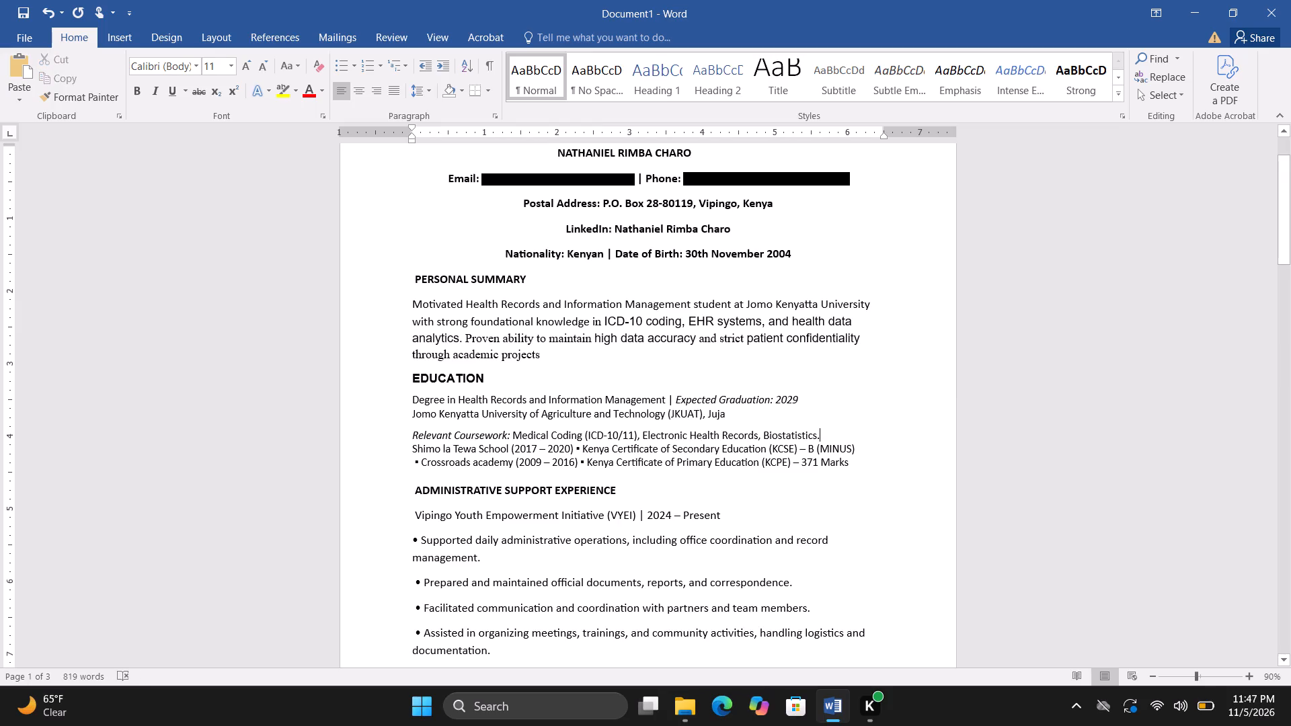
{"action": "scroll", "coordinate": [468, 439], "scroll_direction": "down", "scroll_amount": 2}
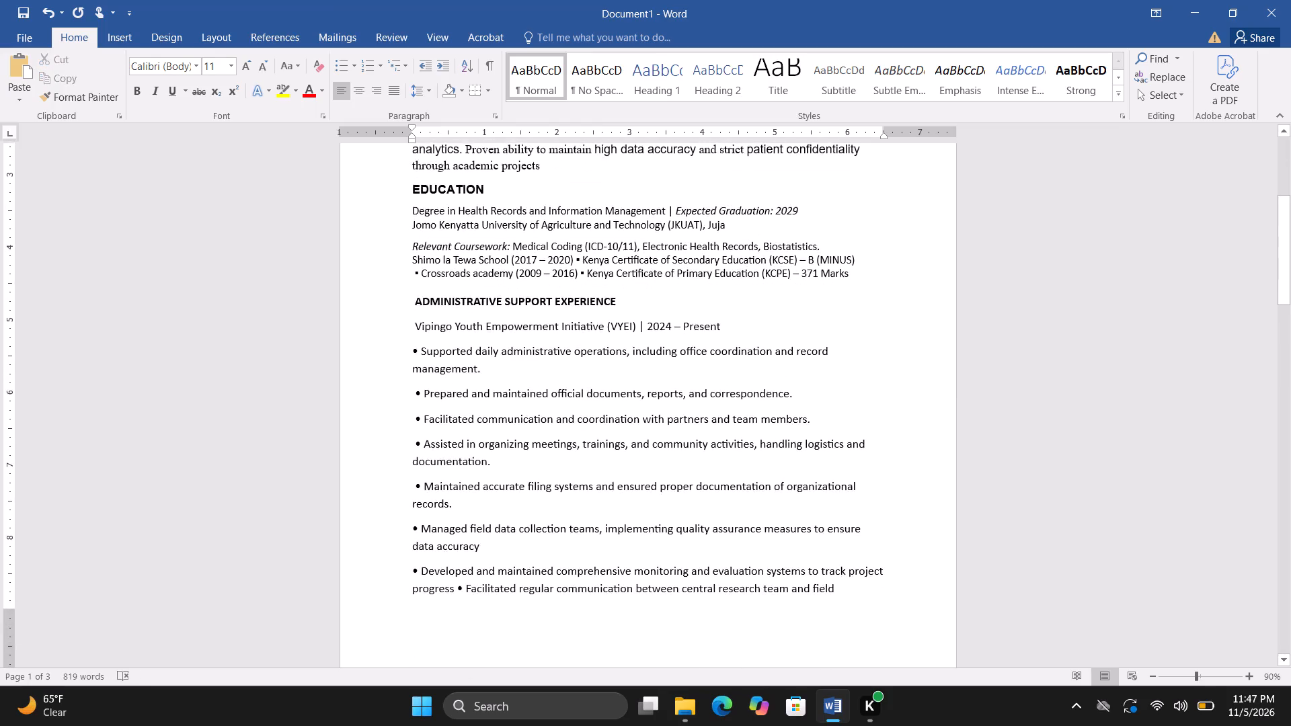
{"action": "scroll", "coordinate": [468, 439], "scroll_direction": "up", "scroll_amount": 3}
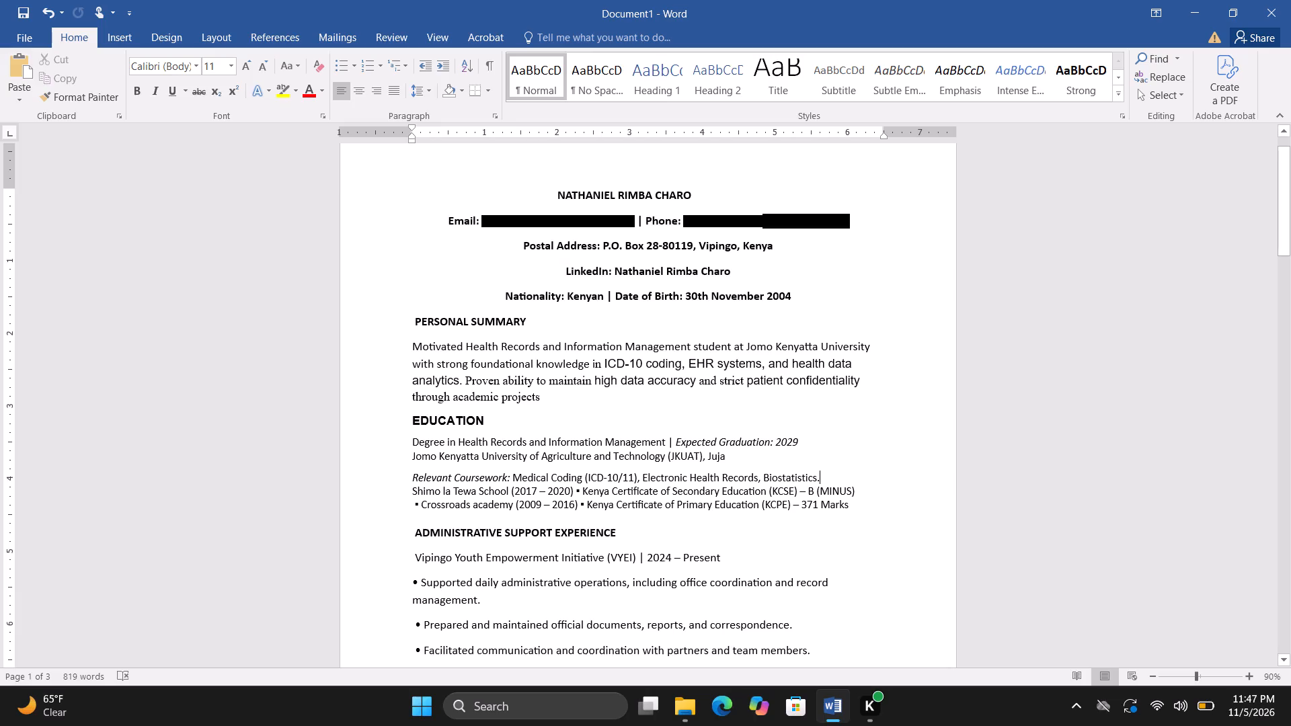
{"action": "scroll", "coordinate": [486, 542], "scroll_direction": "down", "scroll_amount": 7}
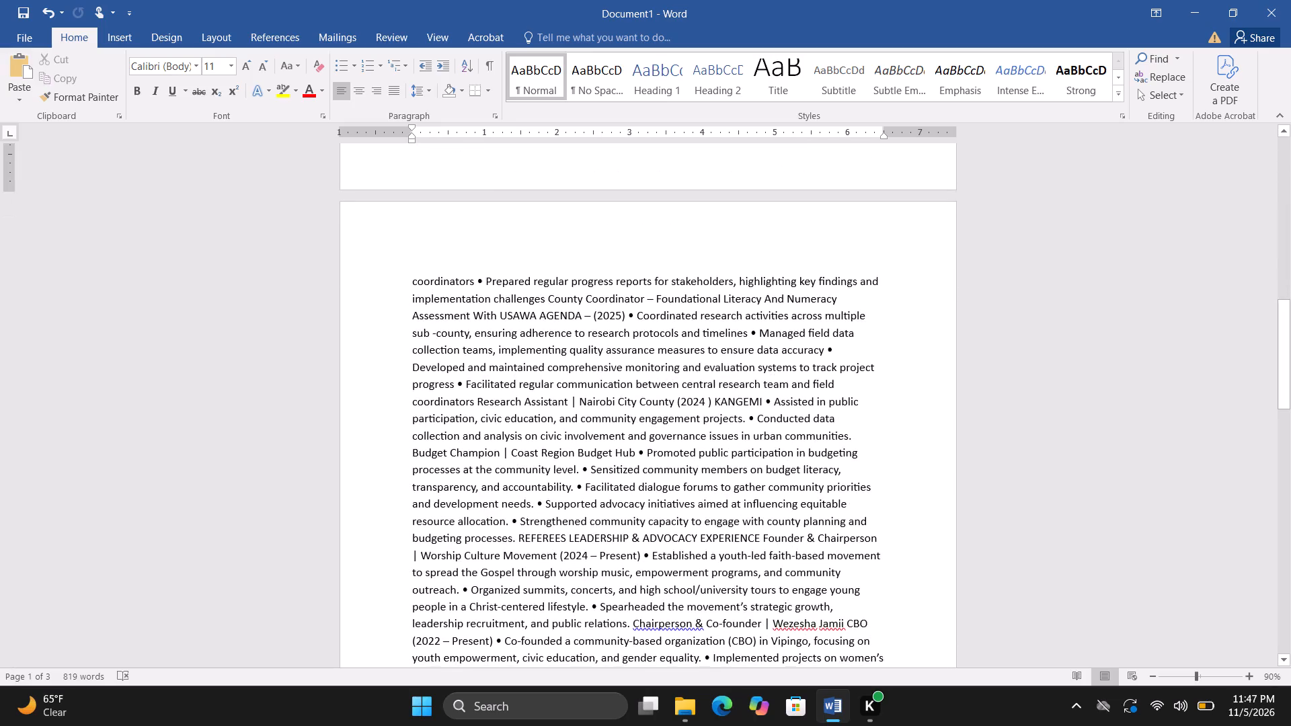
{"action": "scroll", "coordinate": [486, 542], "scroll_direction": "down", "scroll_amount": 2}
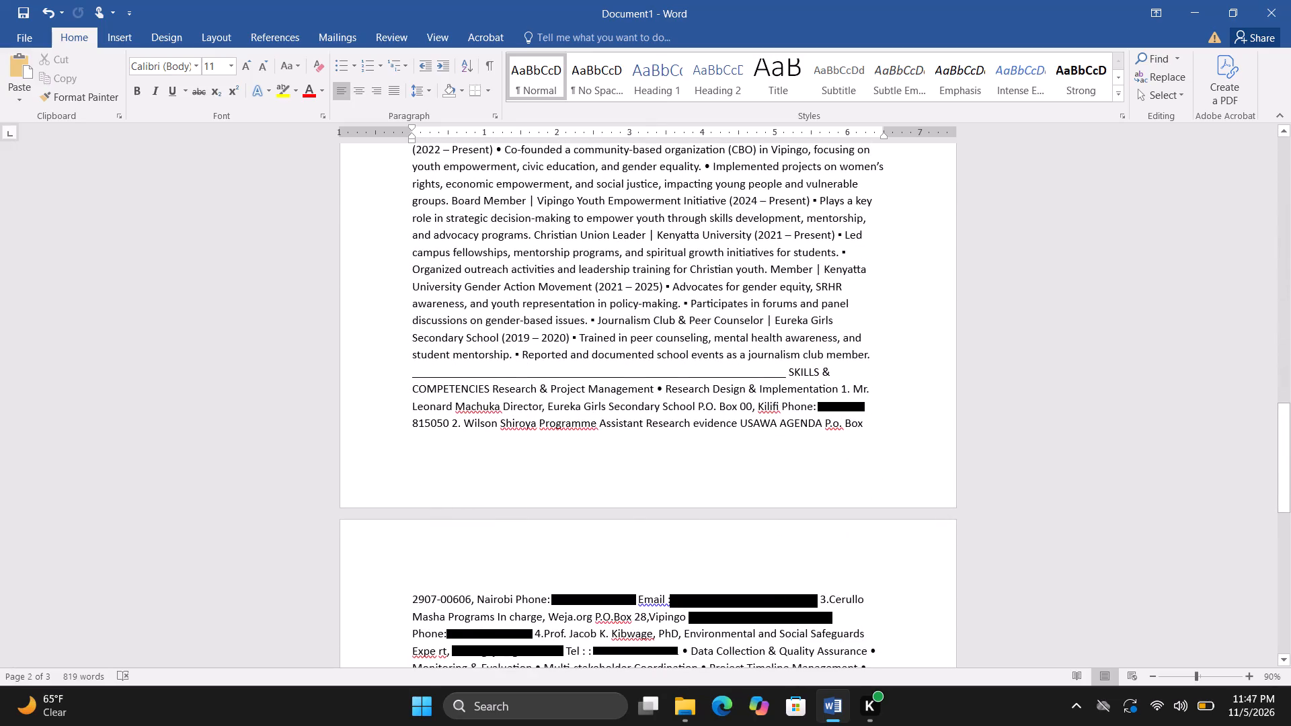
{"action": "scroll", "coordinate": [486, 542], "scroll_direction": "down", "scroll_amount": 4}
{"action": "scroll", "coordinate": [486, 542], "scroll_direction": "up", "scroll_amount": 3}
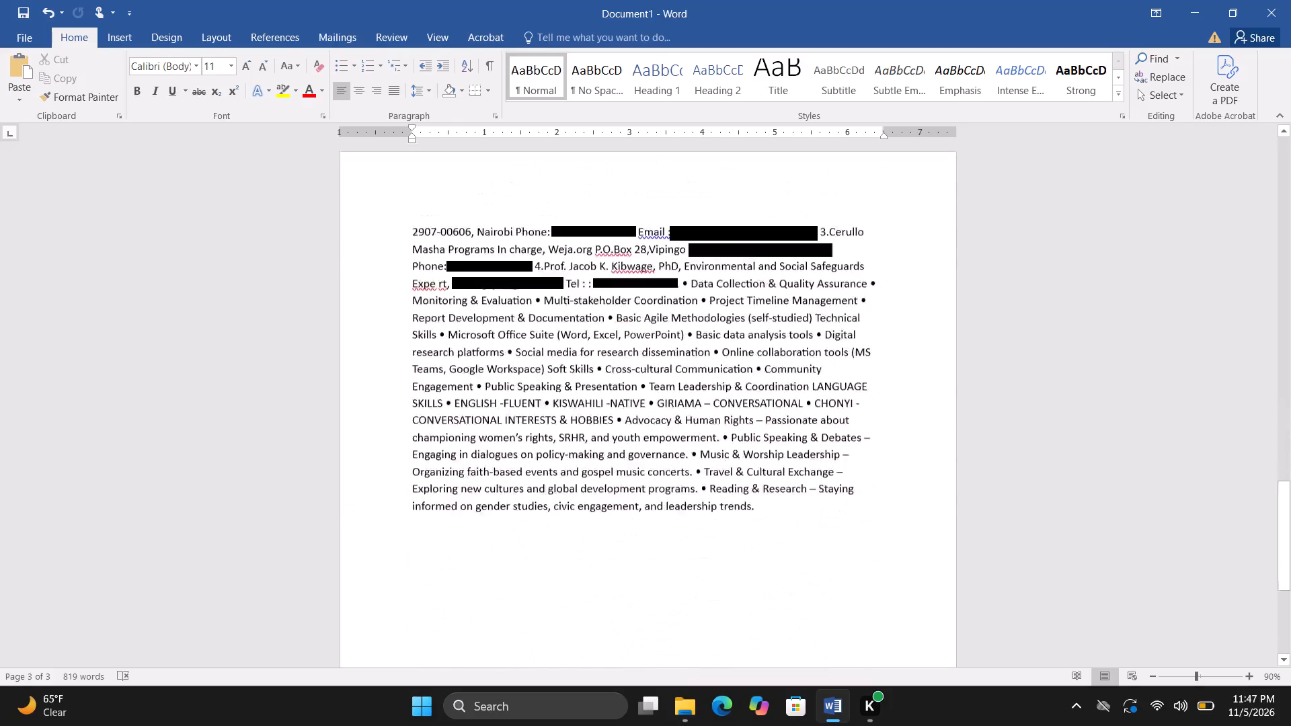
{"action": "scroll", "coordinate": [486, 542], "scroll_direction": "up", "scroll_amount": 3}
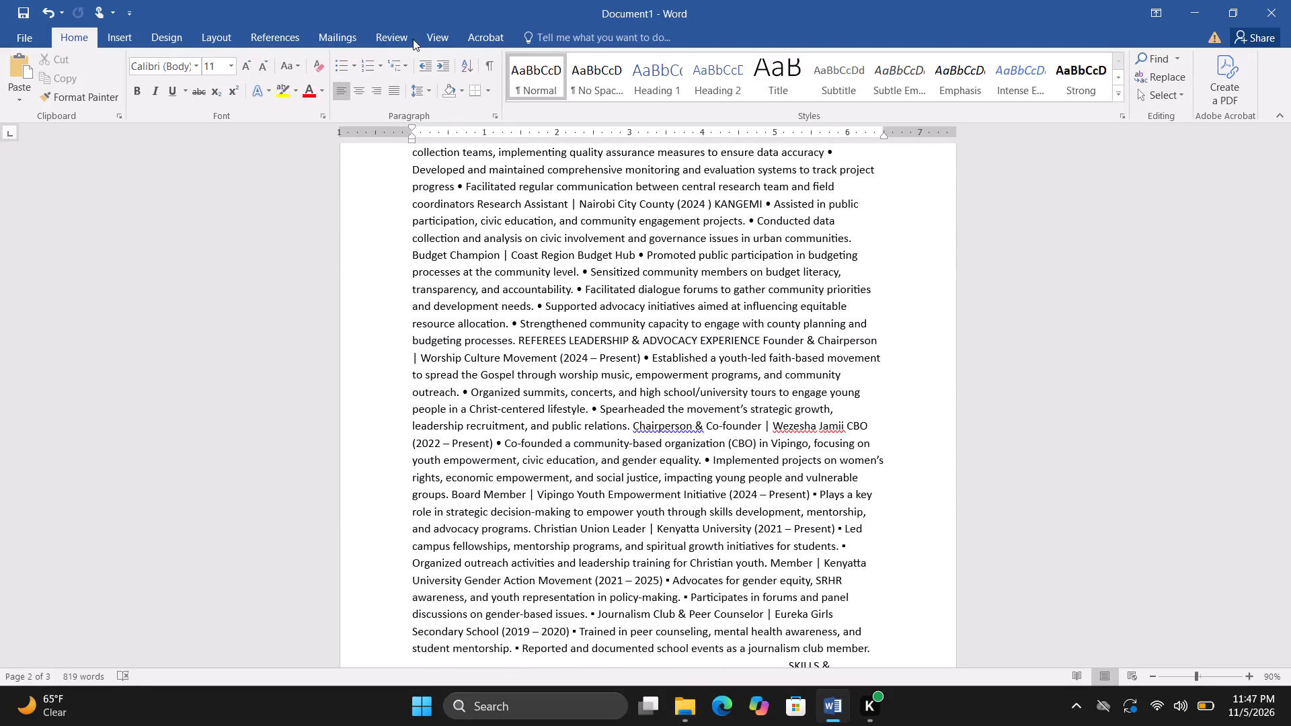
Insert a new comment on the word Biostatistics in the Relevant Coursework line.
{"action": "left_click", "coordinate": [125, 34]}
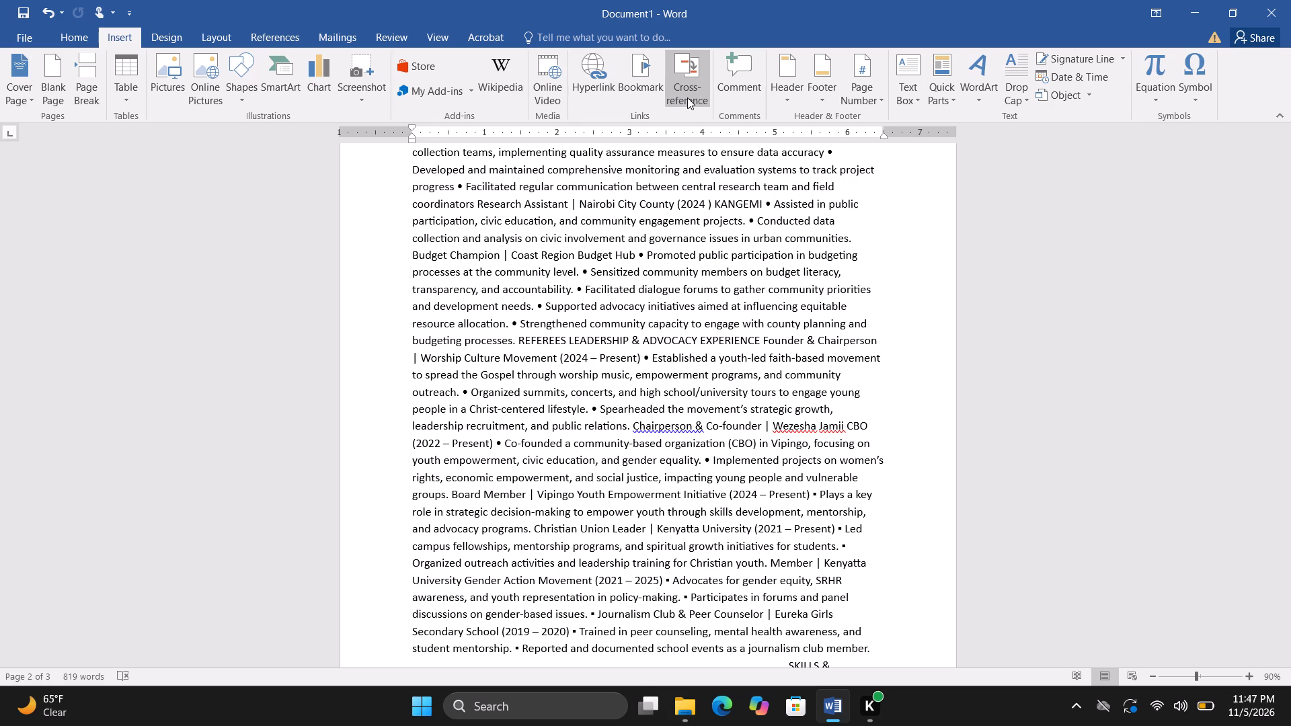
{"action": "left_click", "coordinate": [738, 94]}
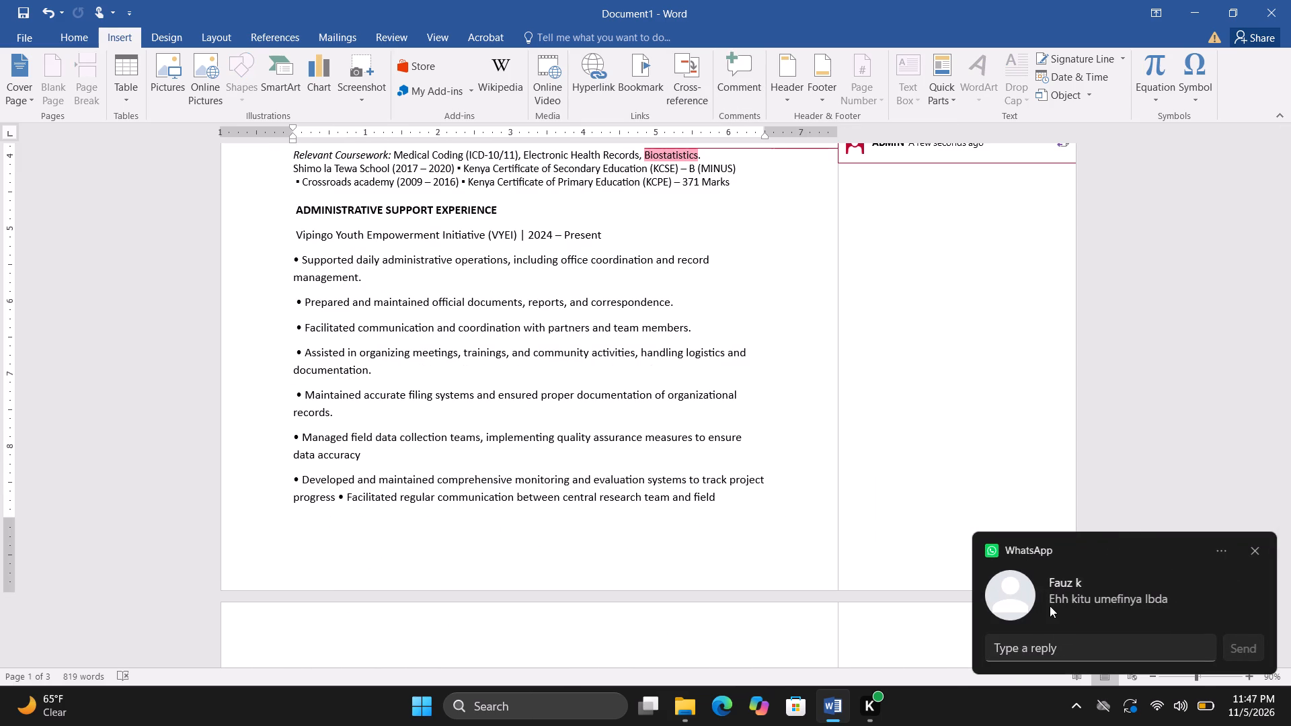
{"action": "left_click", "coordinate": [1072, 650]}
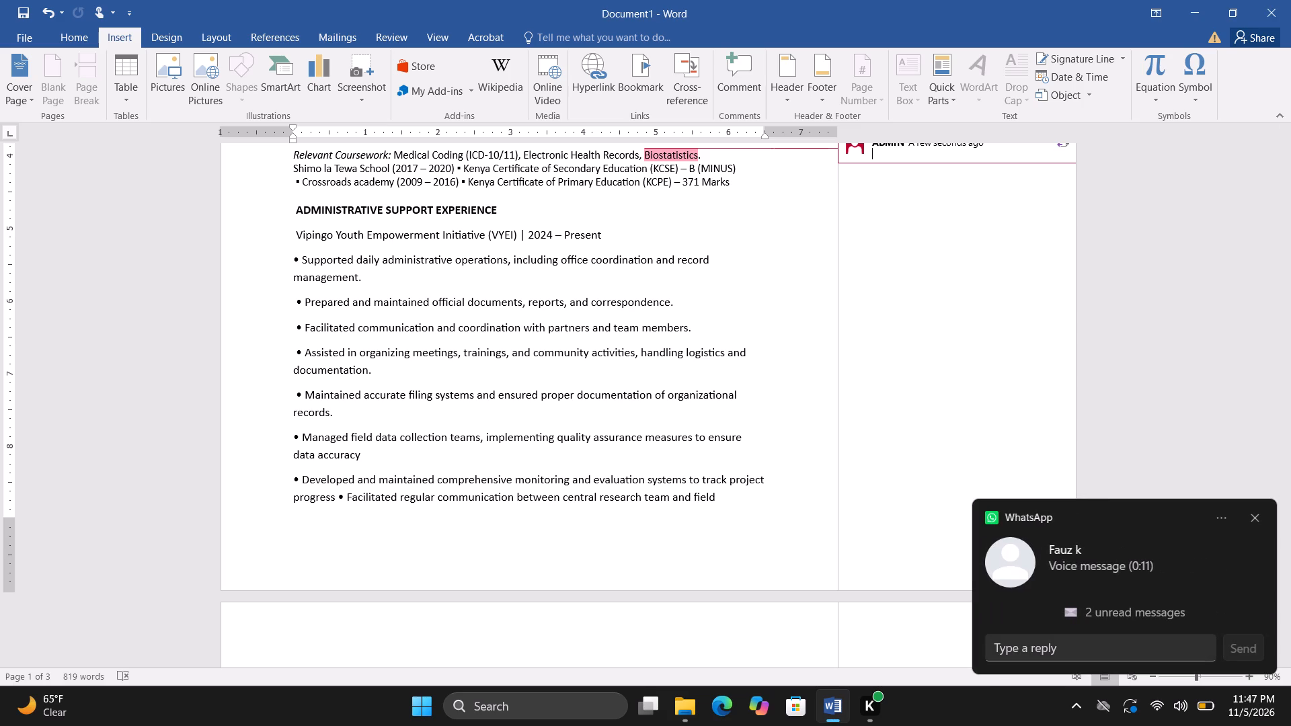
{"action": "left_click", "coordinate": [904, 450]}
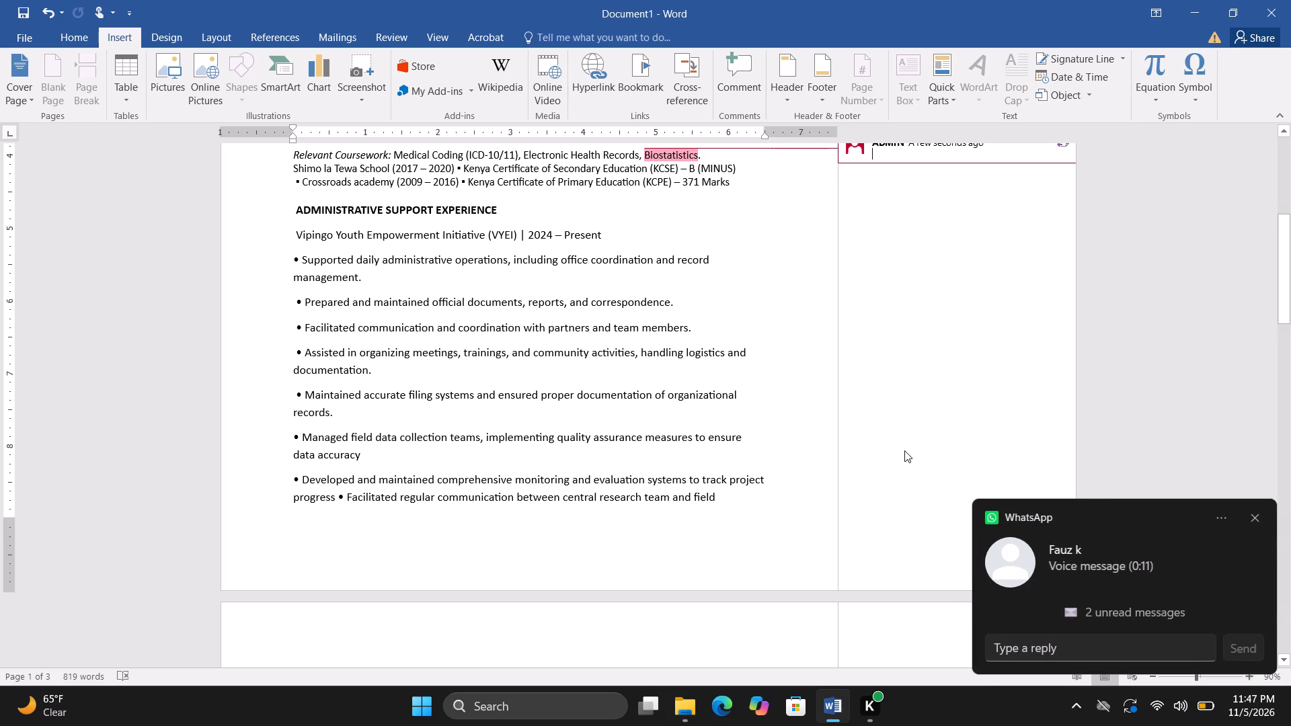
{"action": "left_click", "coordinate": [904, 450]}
Select the empty comment attached to the word Biostatistics in the EDUCATION section.
{"action": "scroll", "coordinate": [904, 450], "scroll_direction": "up", "scroll_amount": 1}
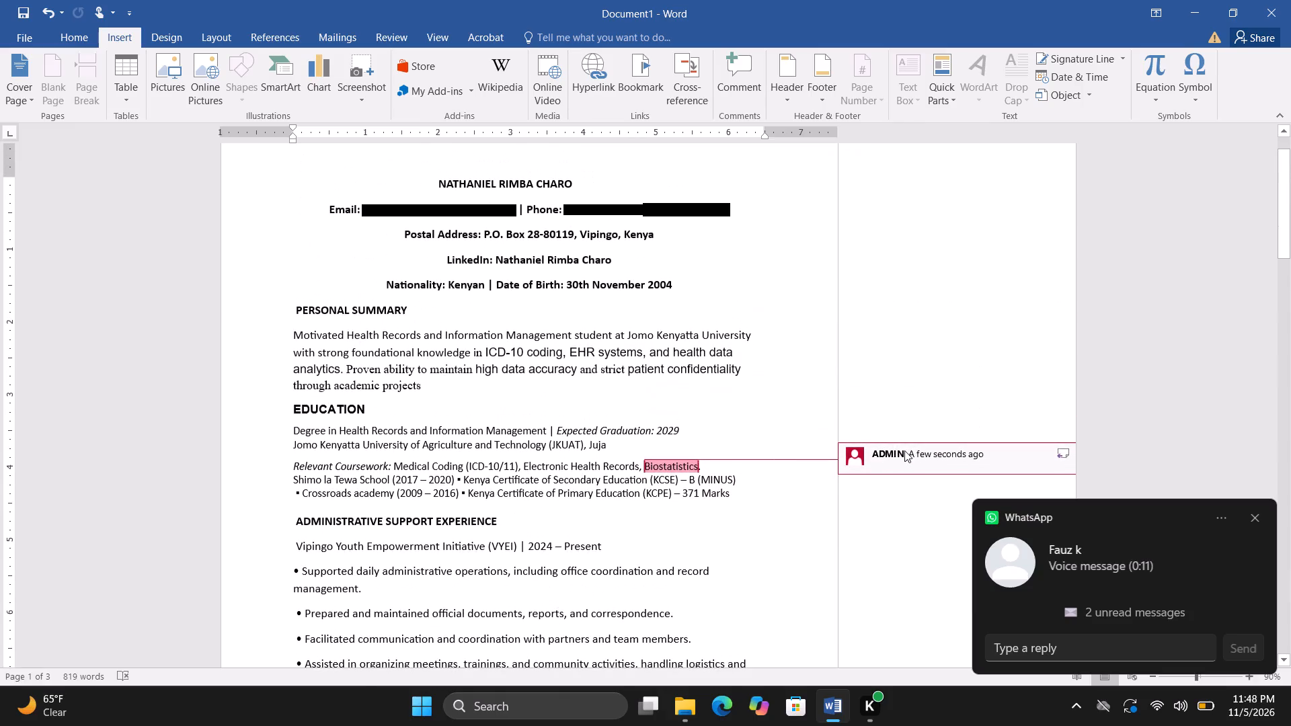
{"action": "scroll", "coordinate": [904, 450], "scroll_direction": "up", "scroll_amount": 3}
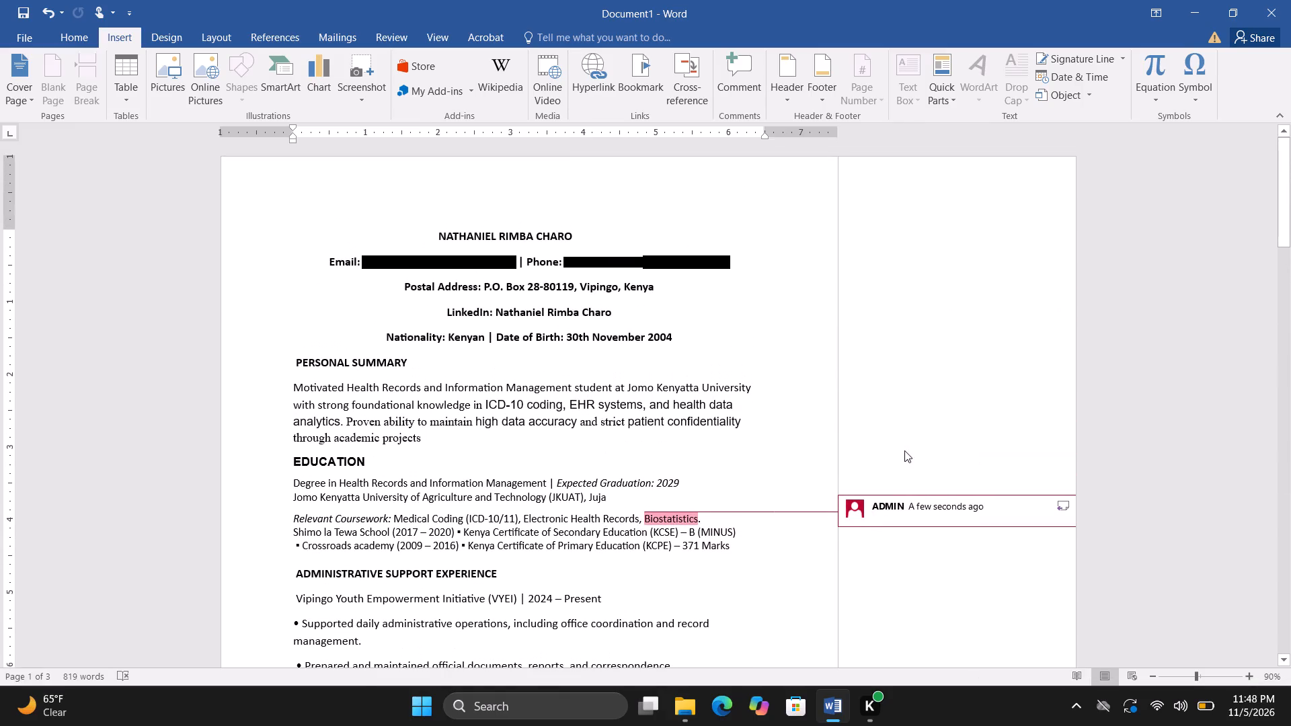
{"action": "left_click", "coordinate": [821, 577]}
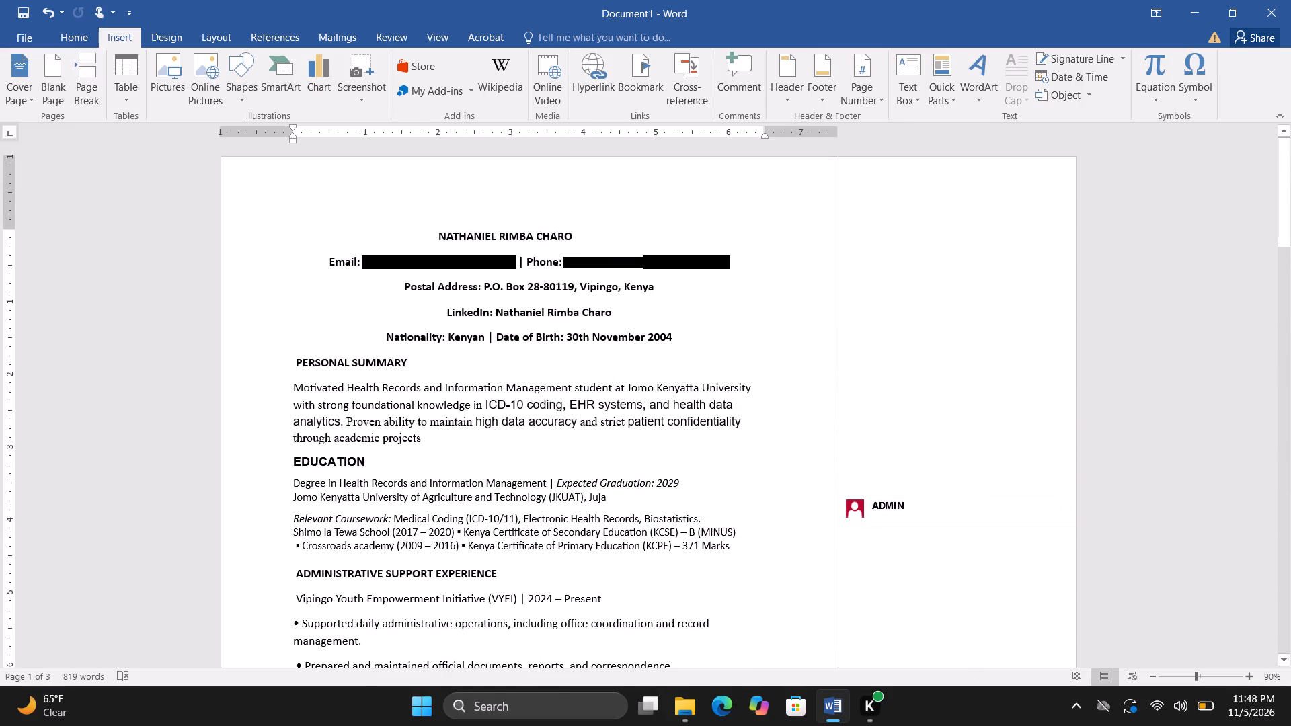
{"action": "left_click", "coordinate": [918, 505]}
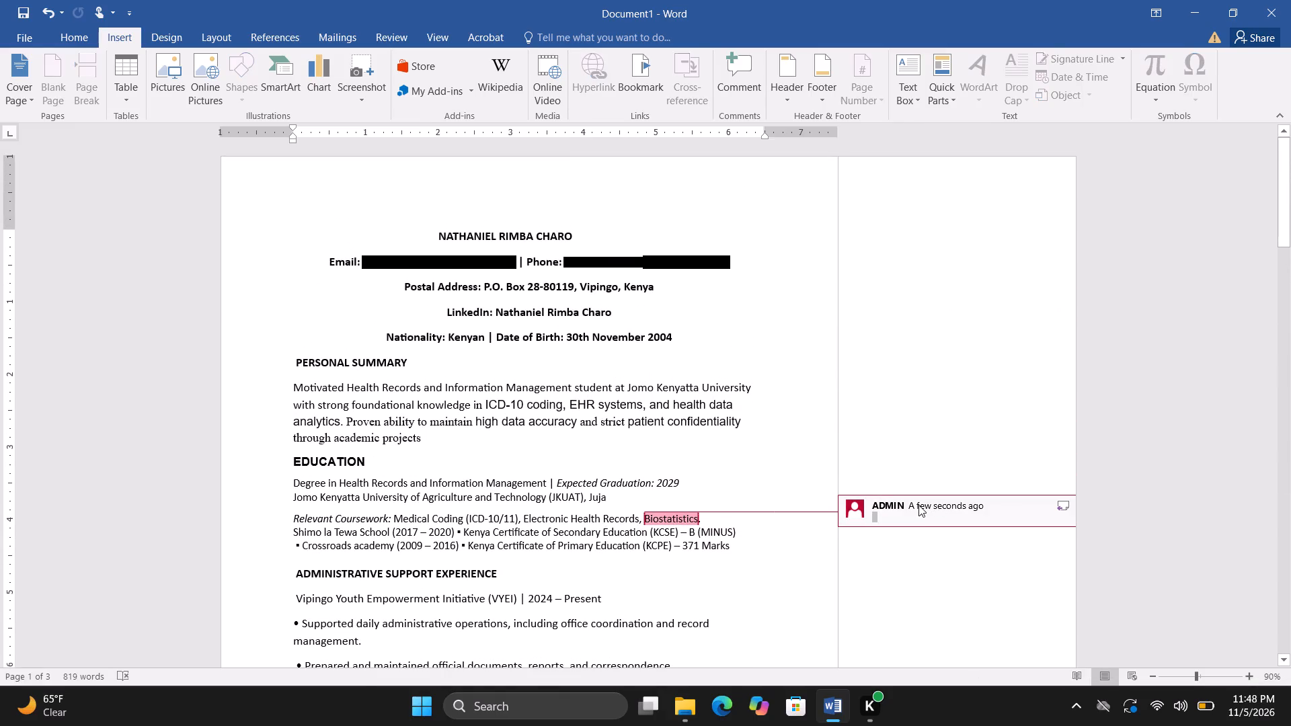